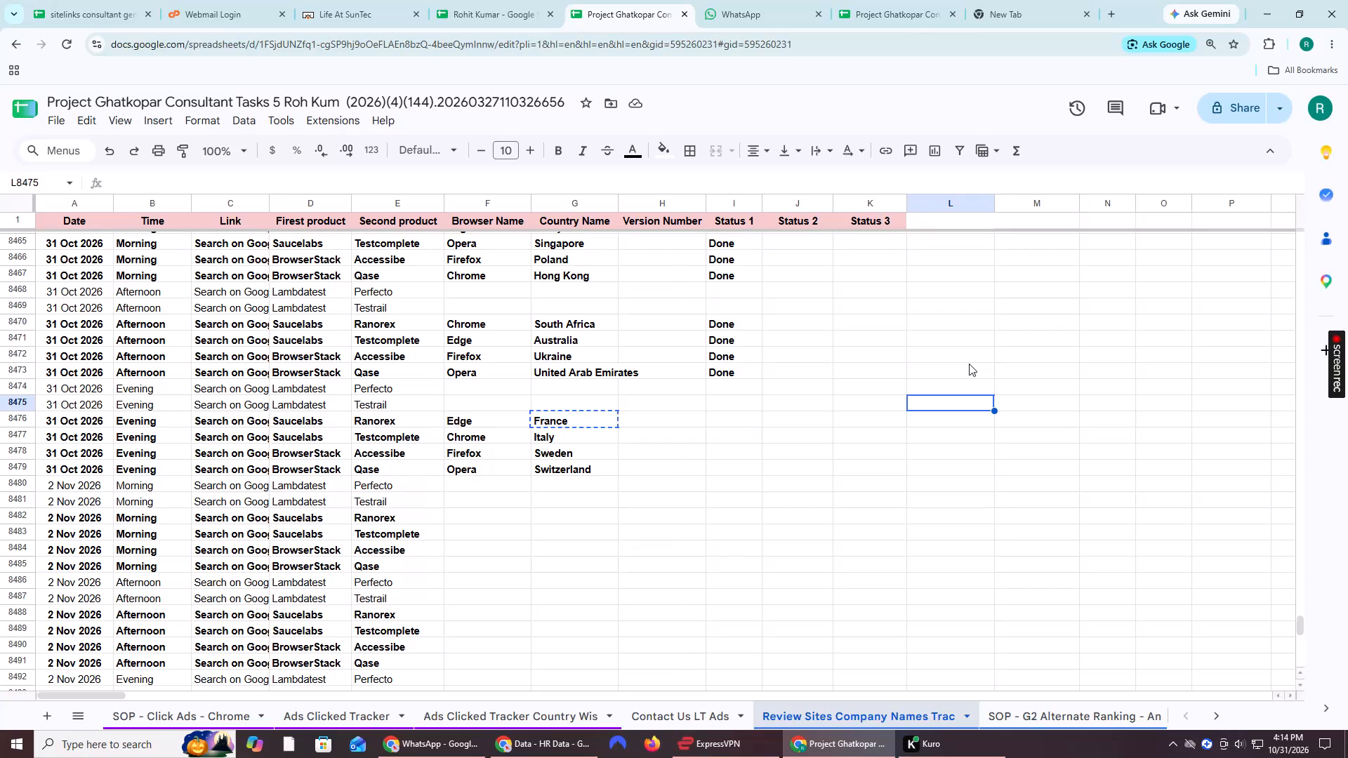
Mark Status 1 as Done for the four bold 31 Oct 2026 Evening rows, France through Switzerland (rows 8476 to 8479).
left_click(661, 460)
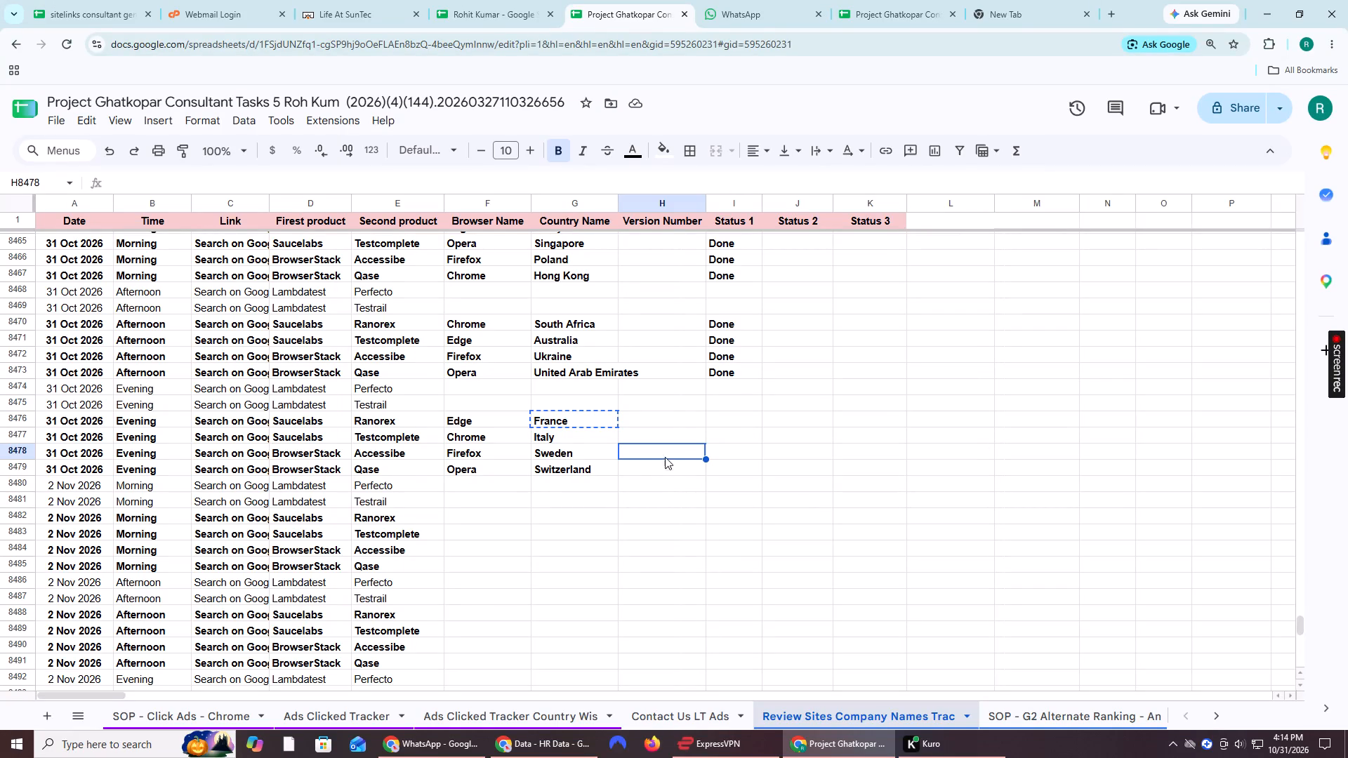
left_click(739, 369)
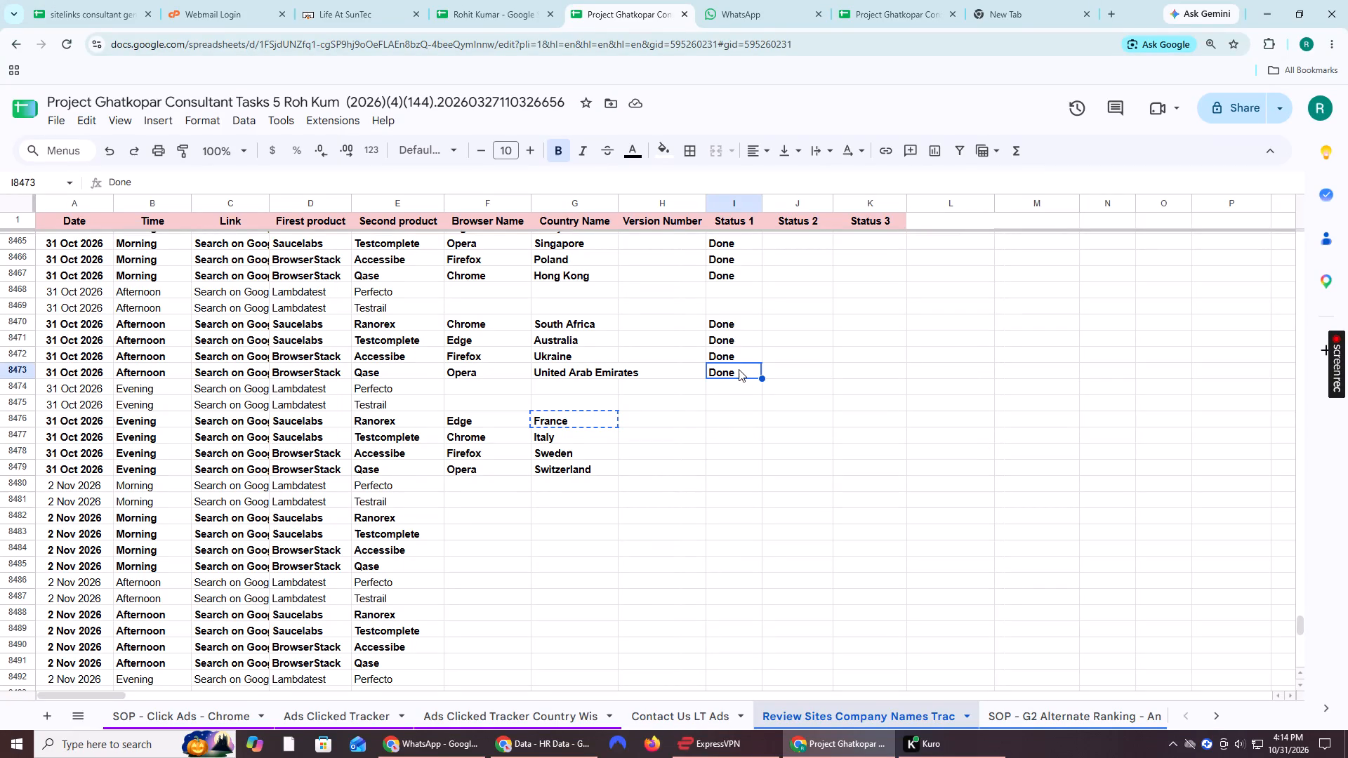
key("ctrl+c")
left_click(727, 418)
key("ctrl+v")
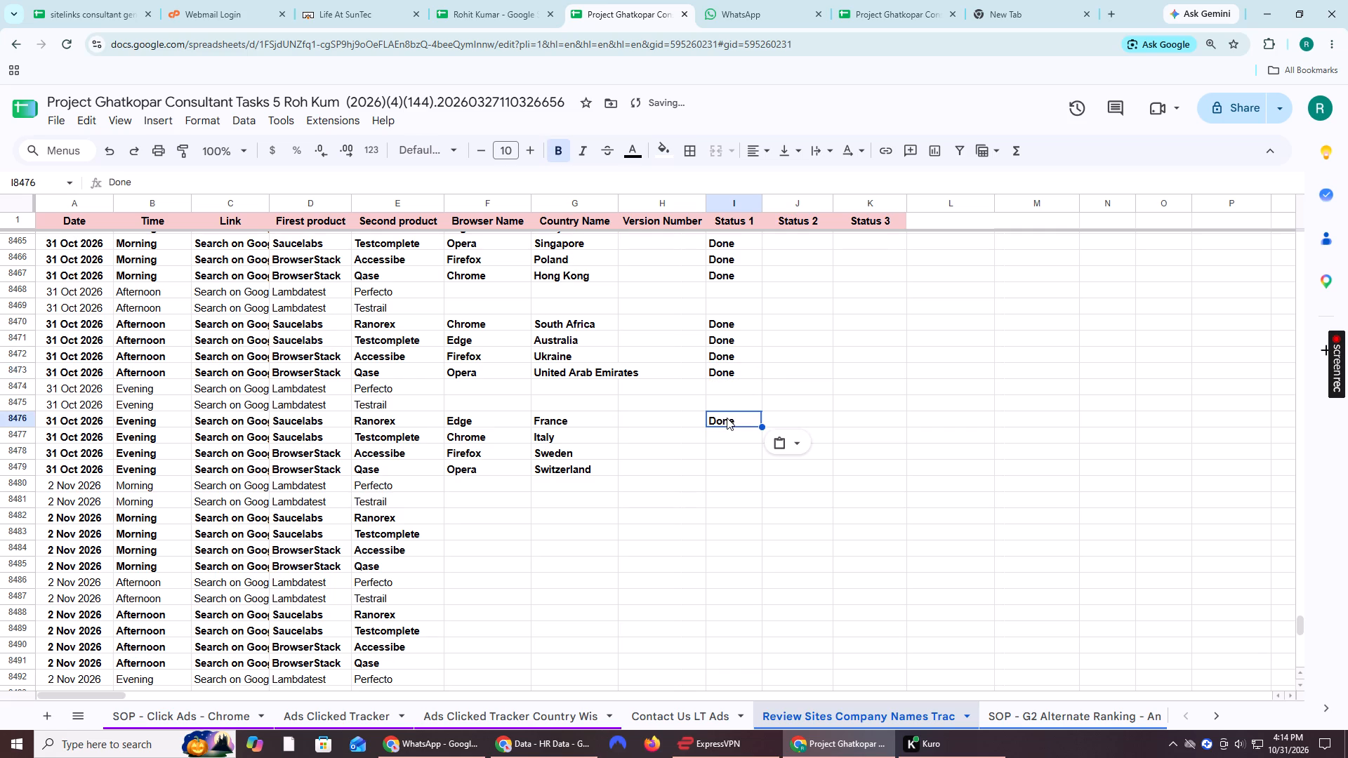
key("shift+Down")
key("shift+Down")
key("shift+Down")
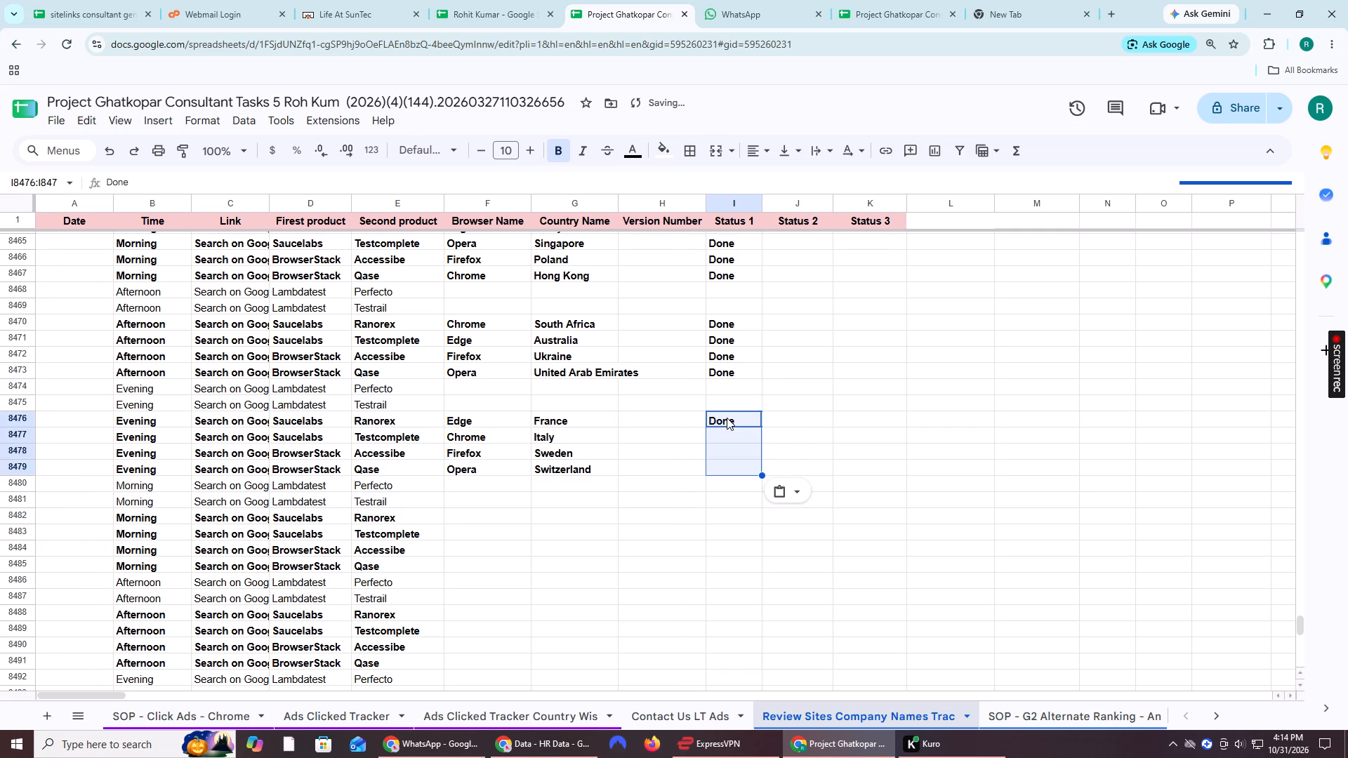
key("ctrl+d")
left_click(795, 552)
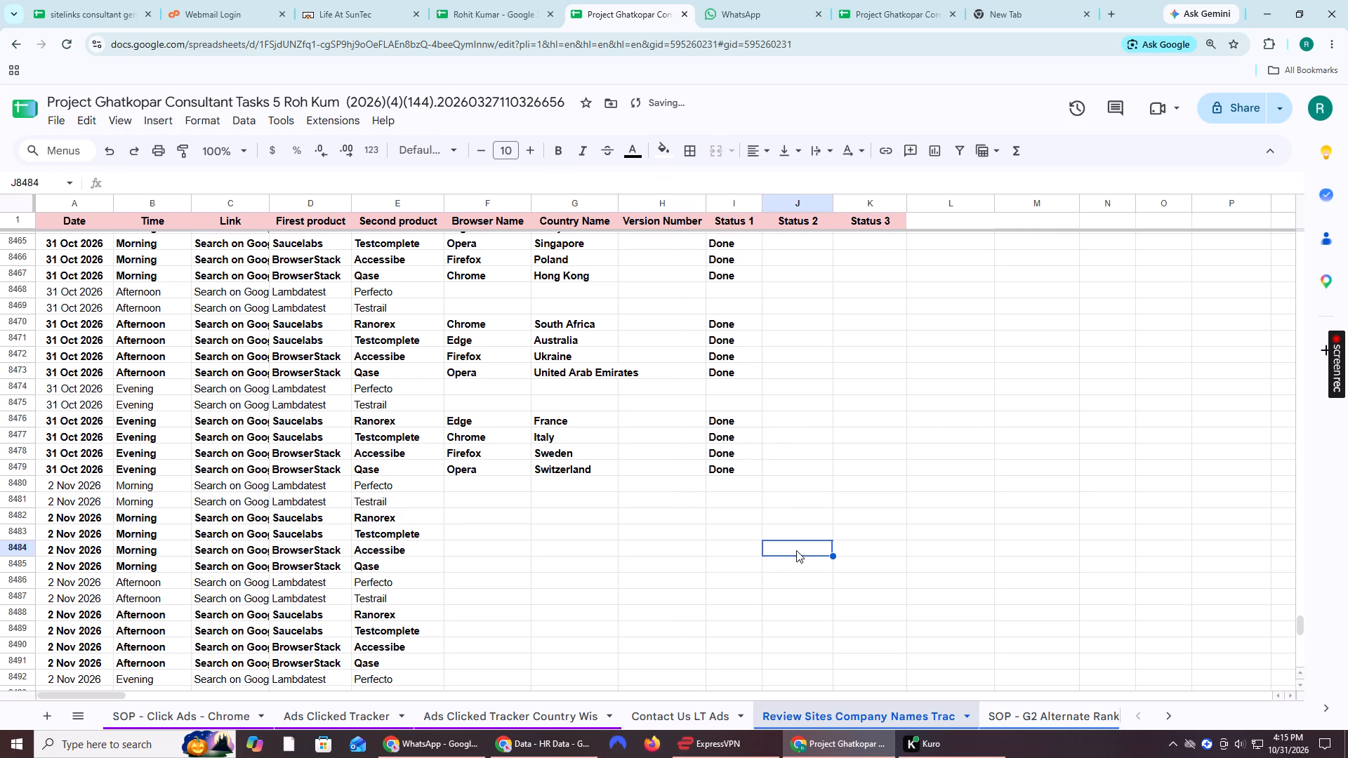
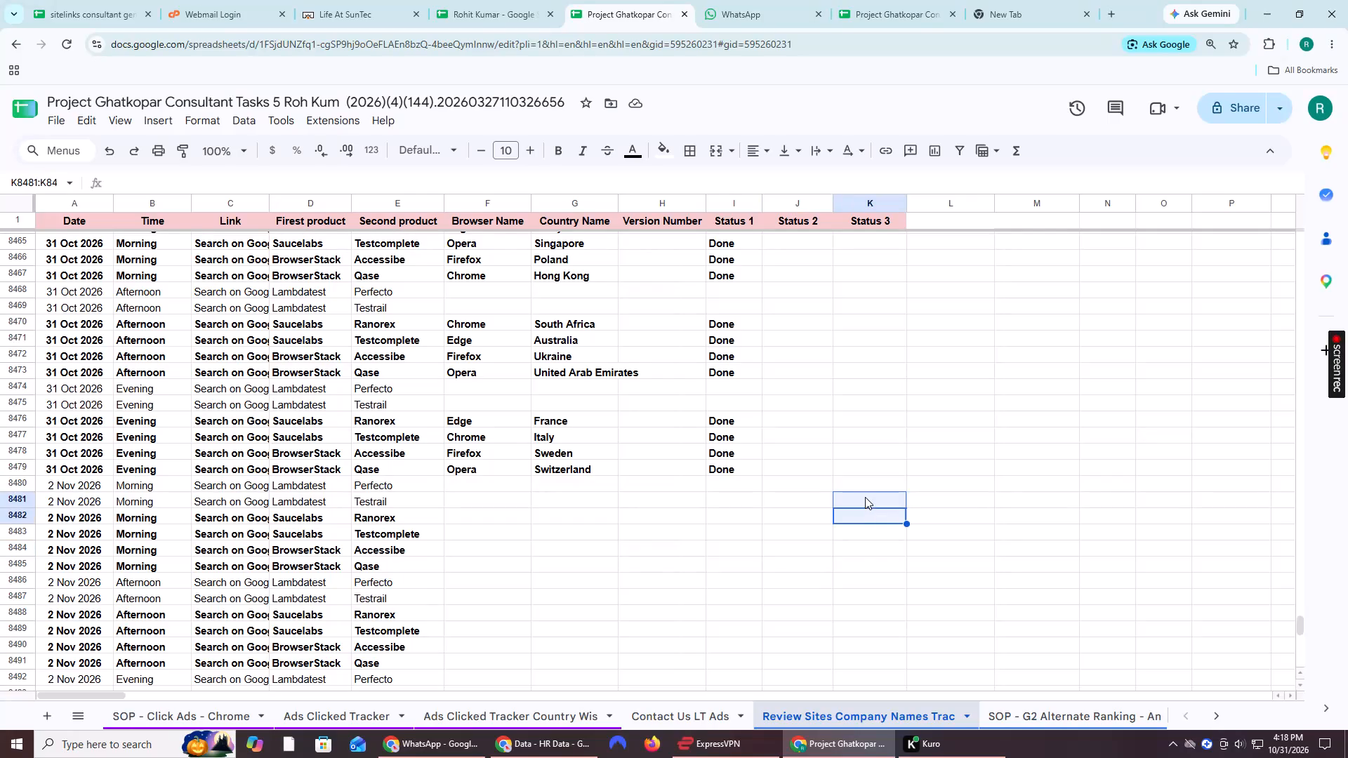
Switch to the "Data - HR Data" spreadsheet window and close it.
left_click(557, 754)
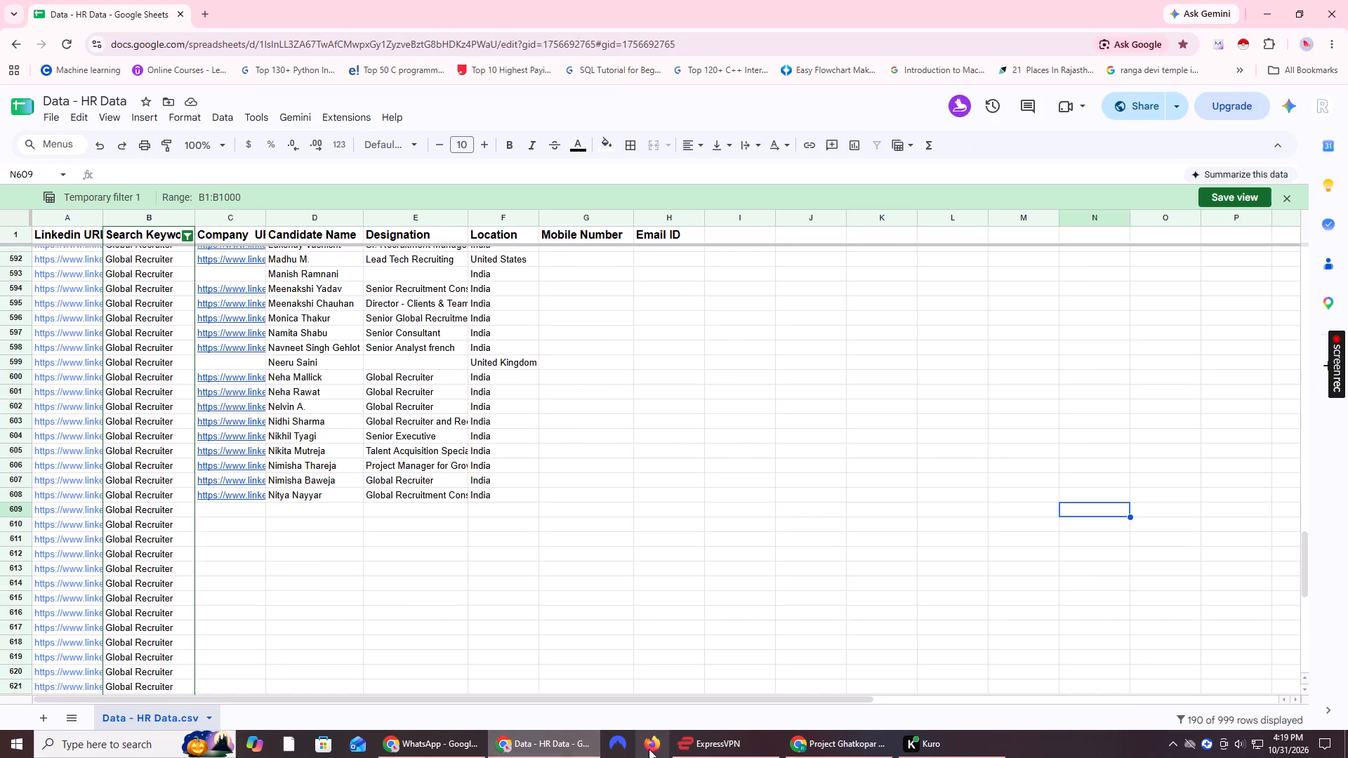
left_click(651, 458)
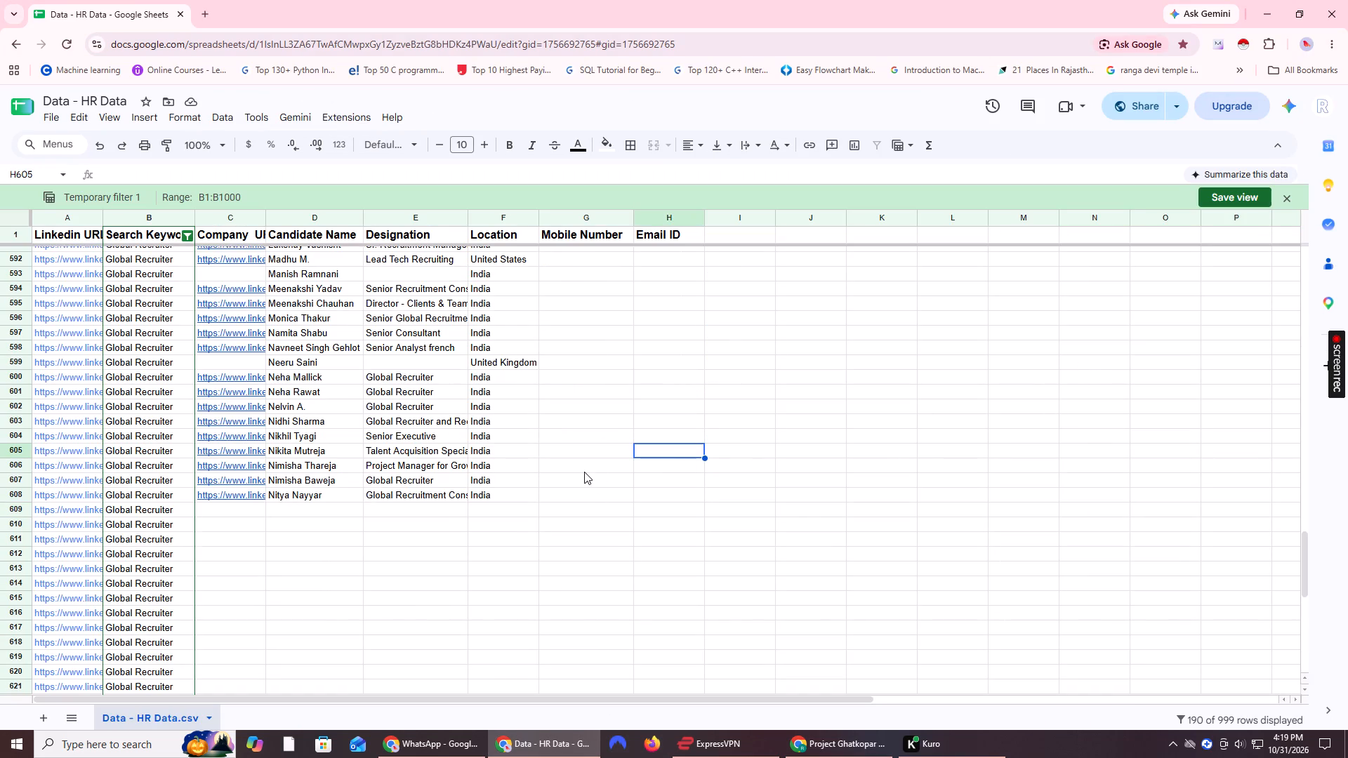
left_click(1347, 0)
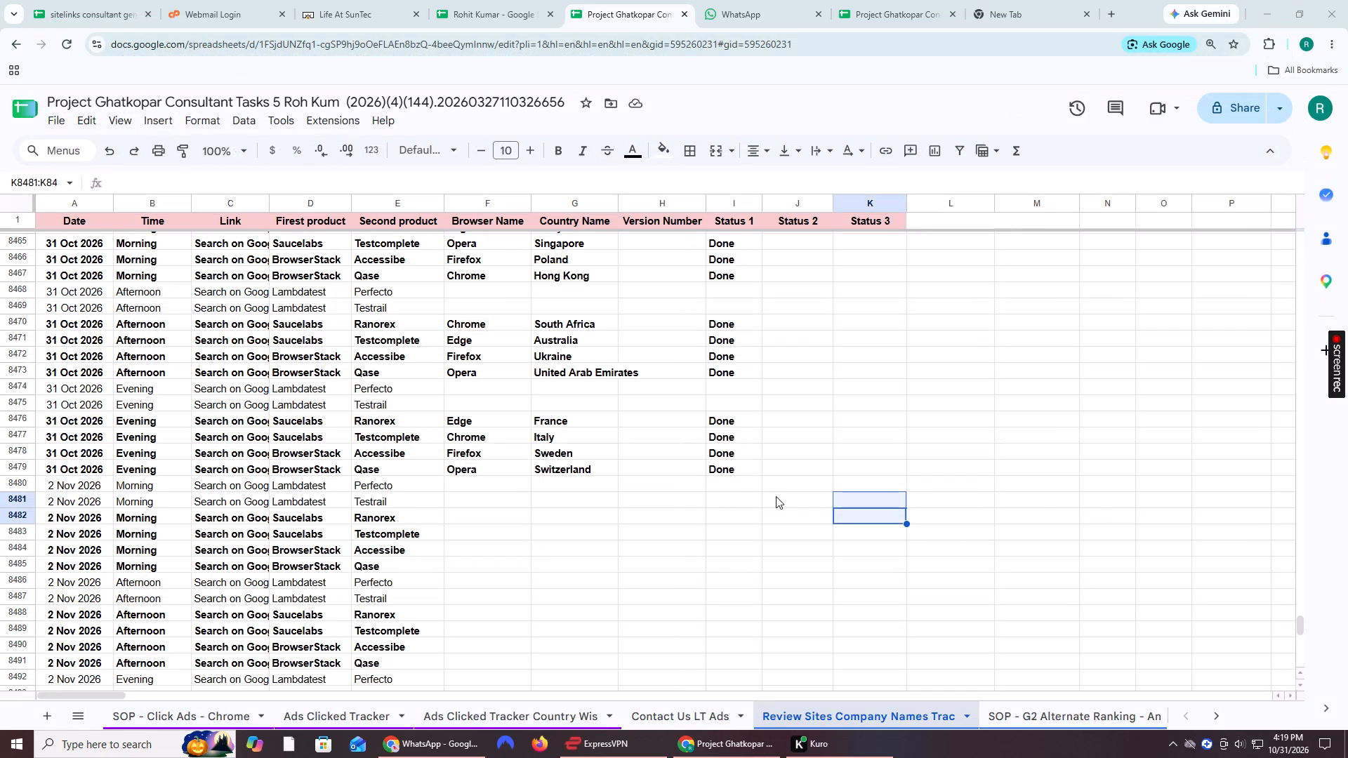
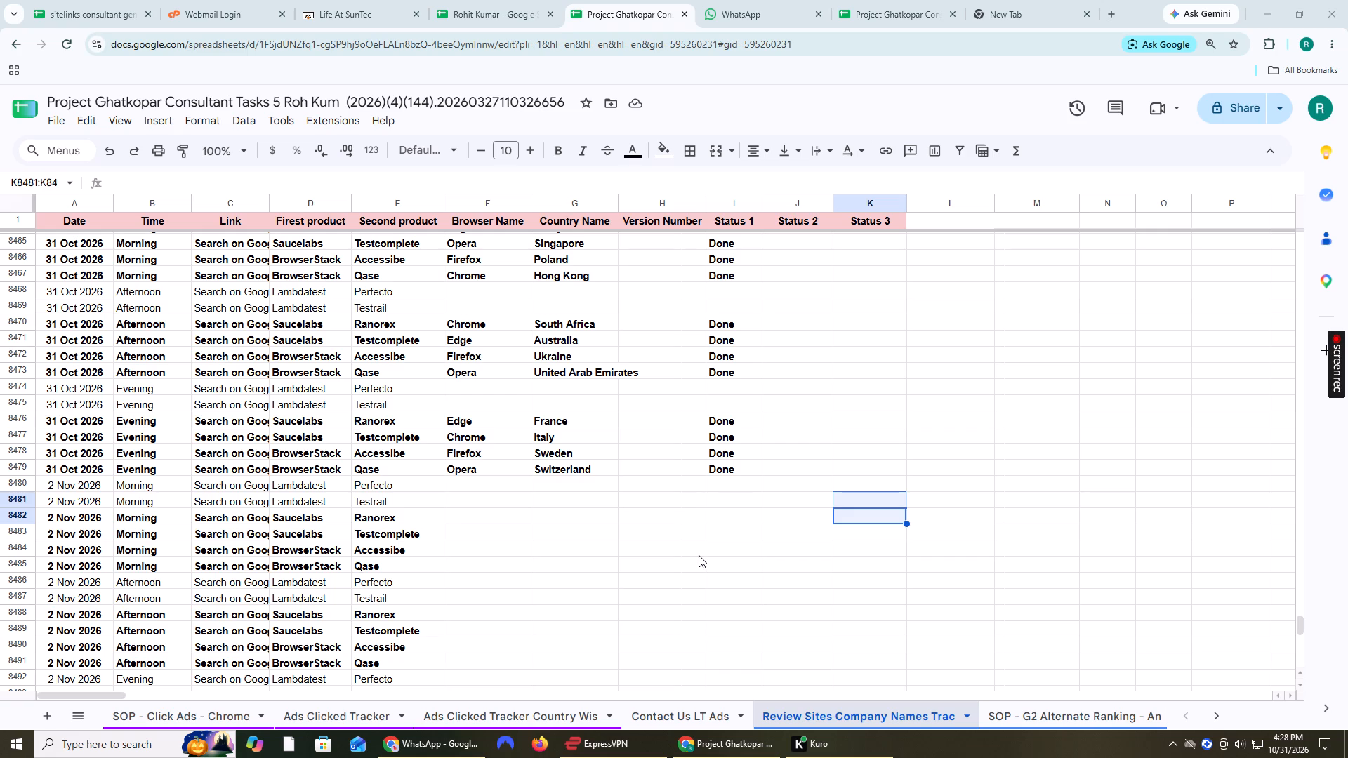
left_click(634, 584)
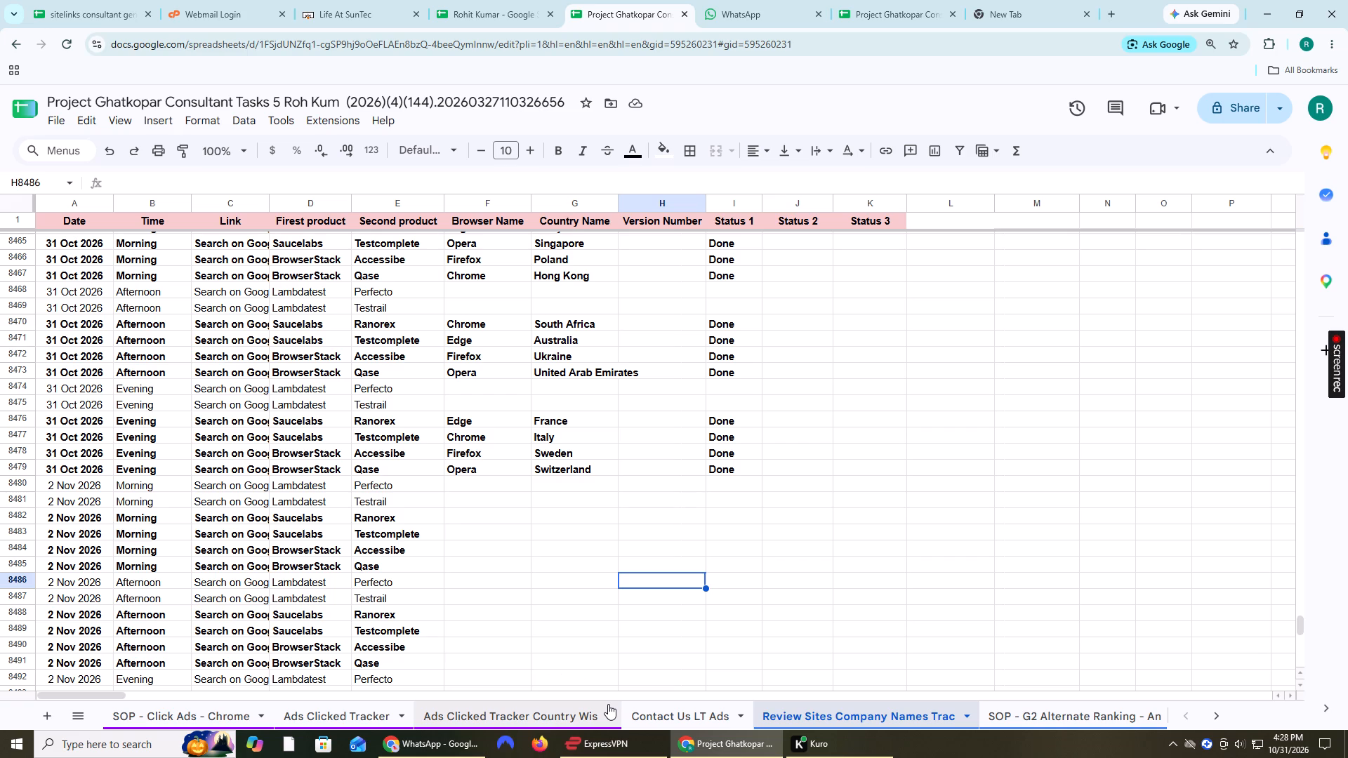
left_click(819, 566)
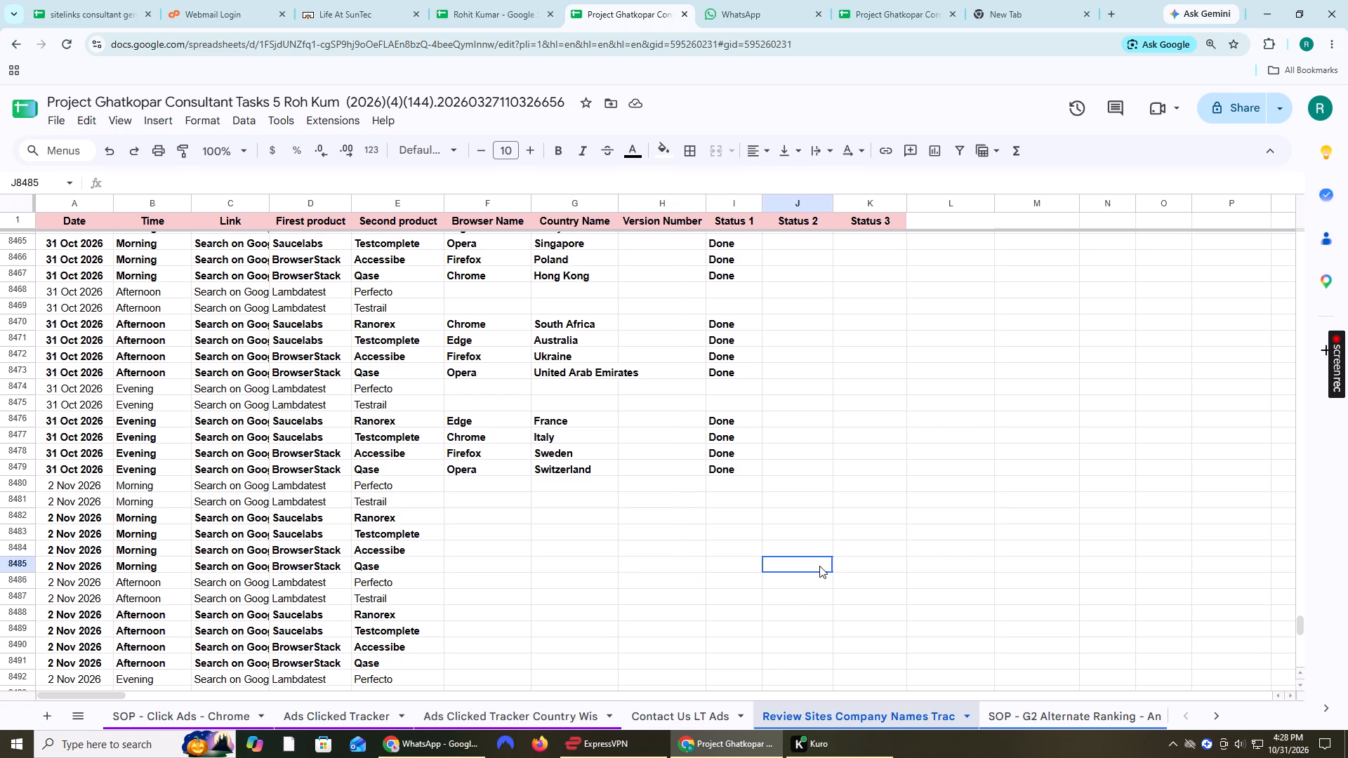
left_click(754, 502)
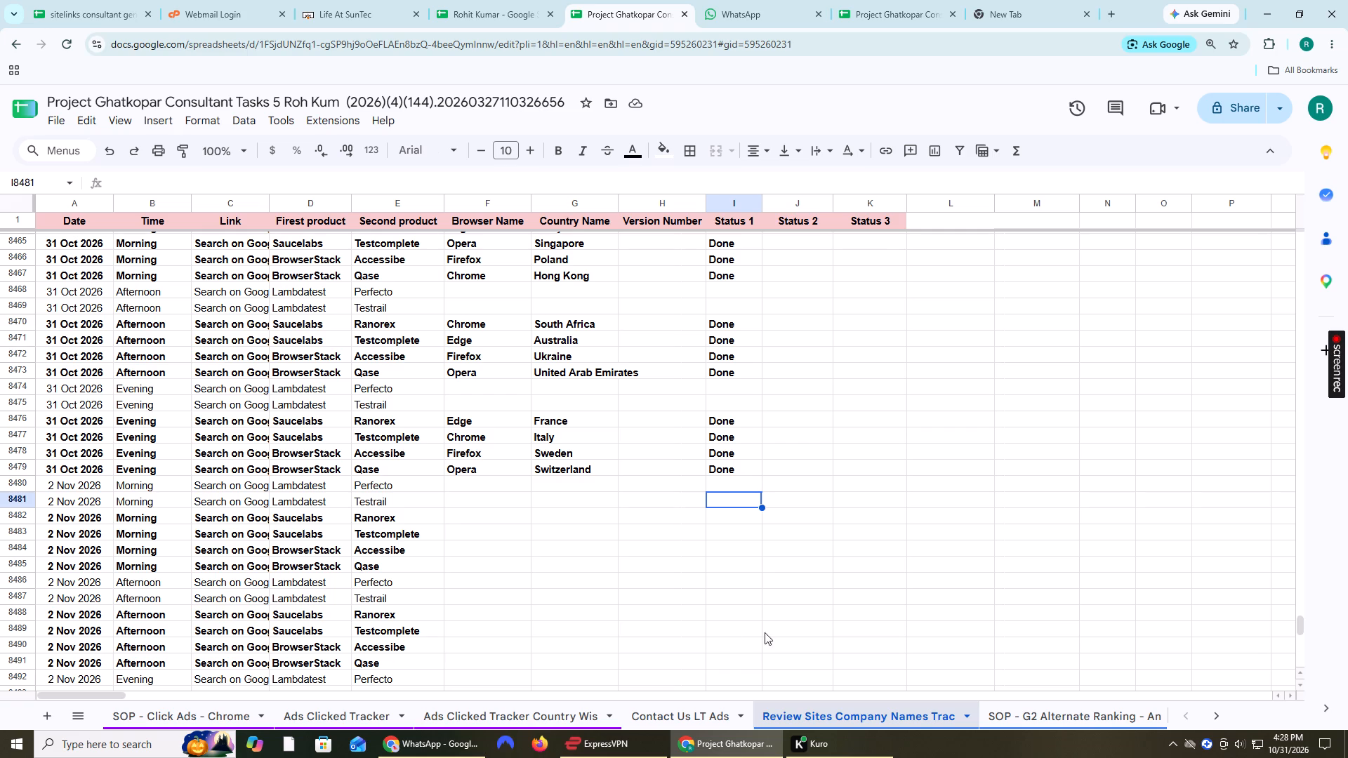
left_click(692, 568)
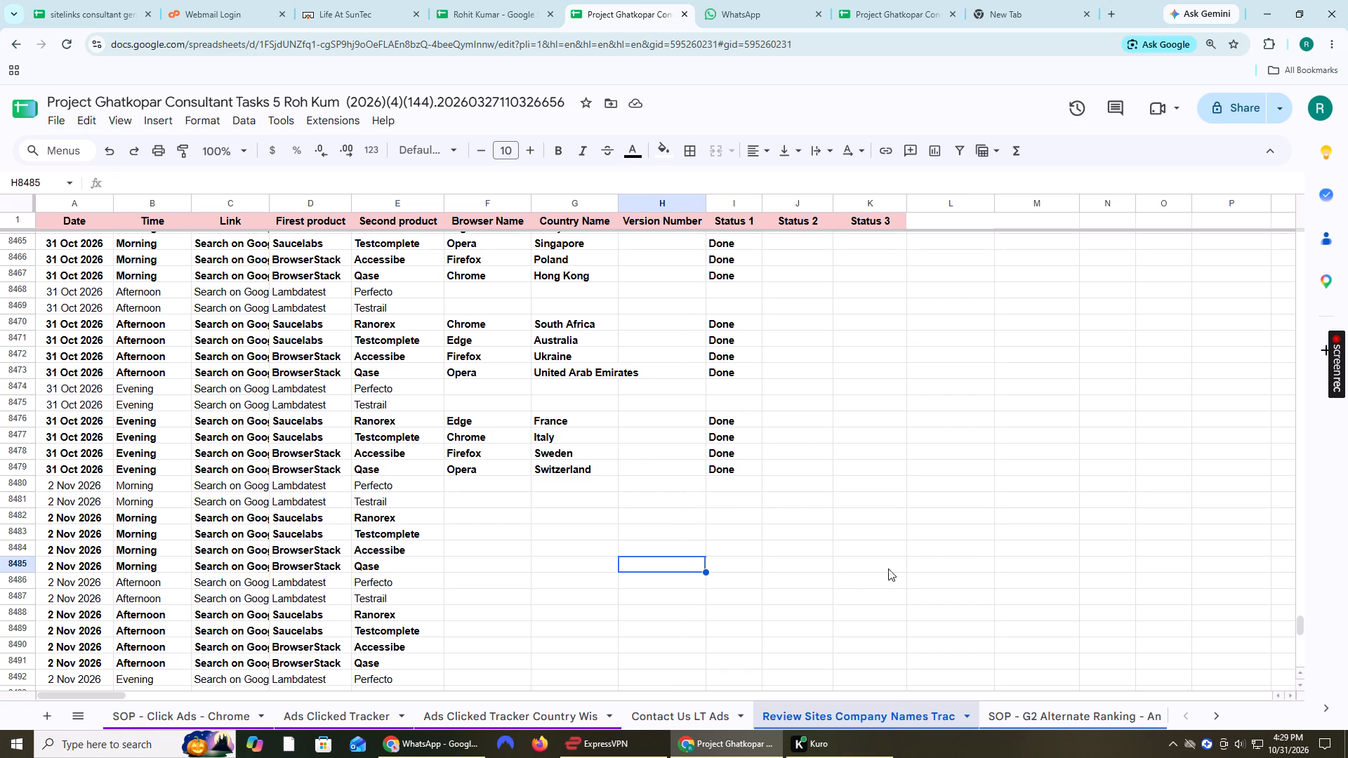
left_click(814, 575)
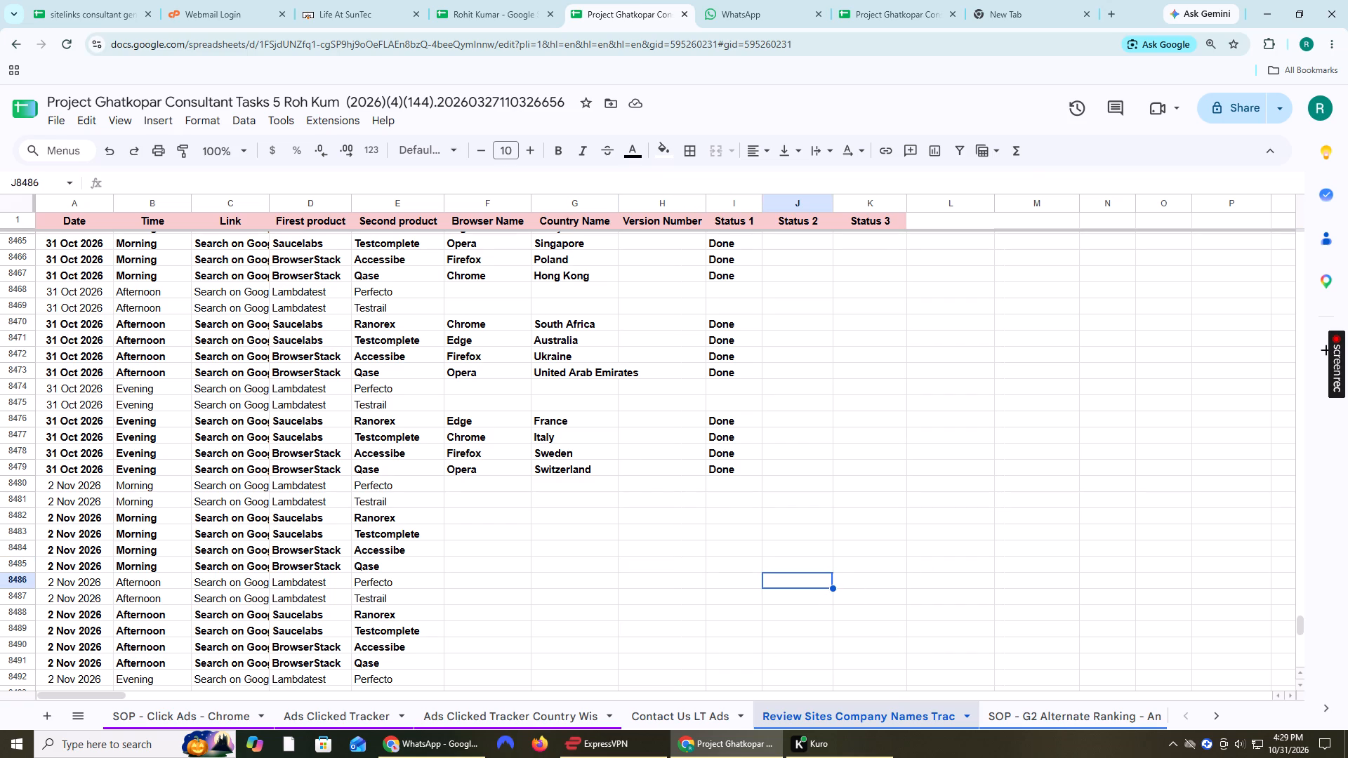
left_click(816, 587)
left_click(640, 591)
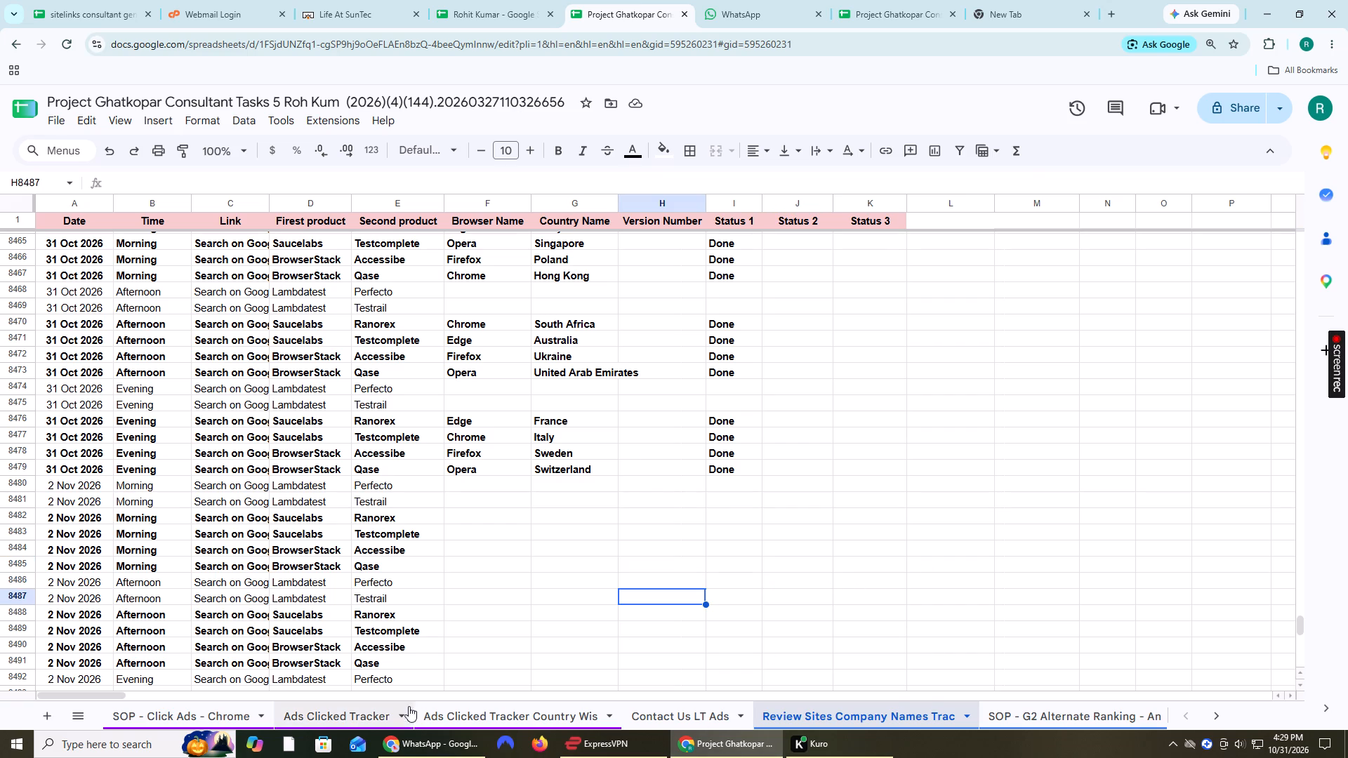
In the Ads Clicked Tracker sheet's 31-Oct-26 column, enter 1 for saucelabs.com and 28 for lambdatest.com(testmuai).
left_click(314, 715)
left_click(662, 394)
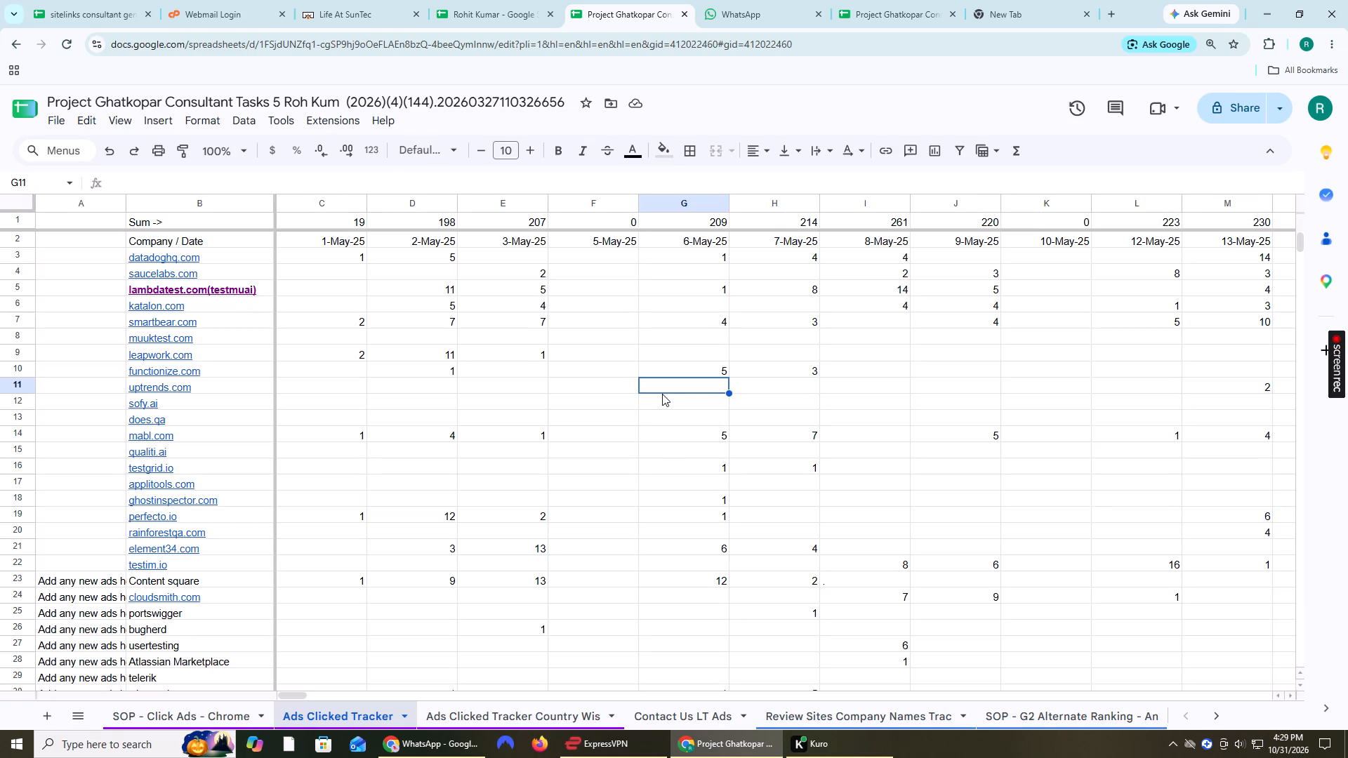
left_click_drag(284, 695, 505, 689)
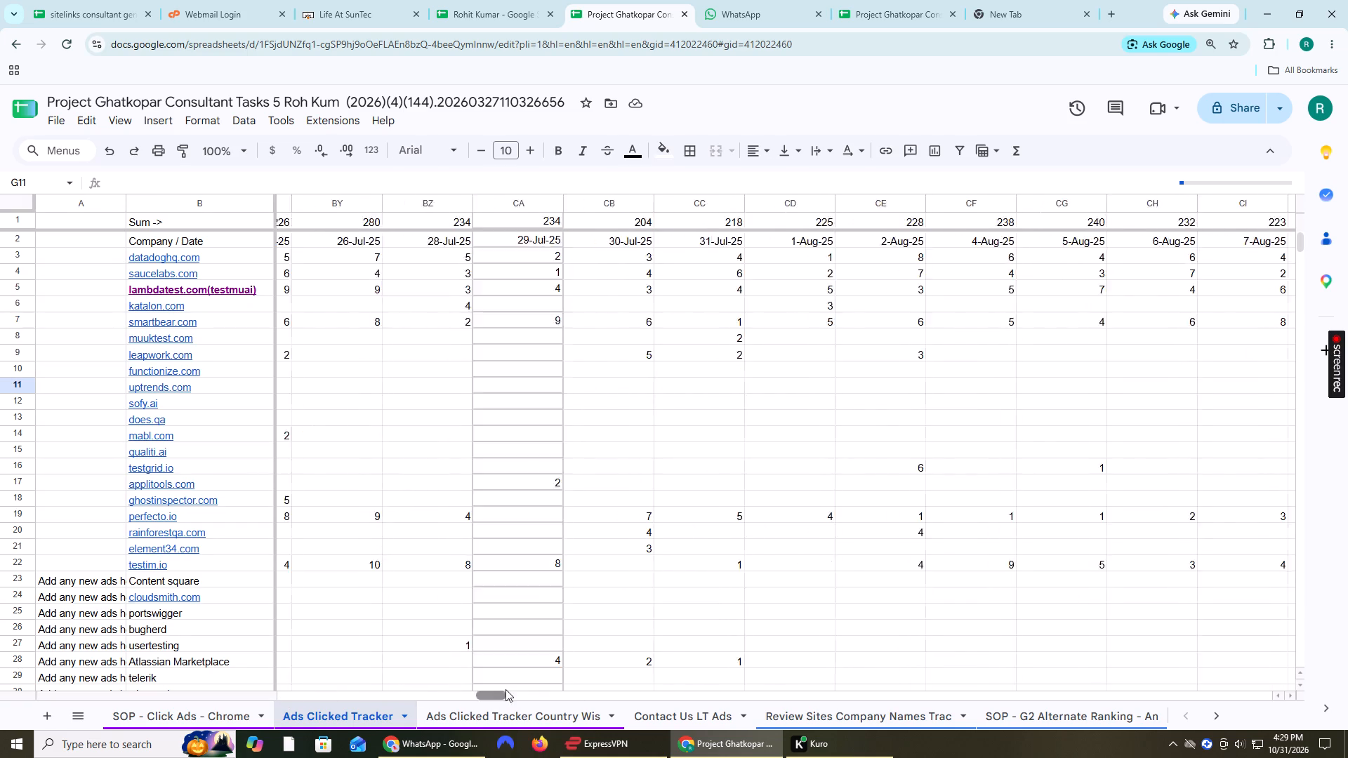
left_click_drag(505, 689, 1216, 651)
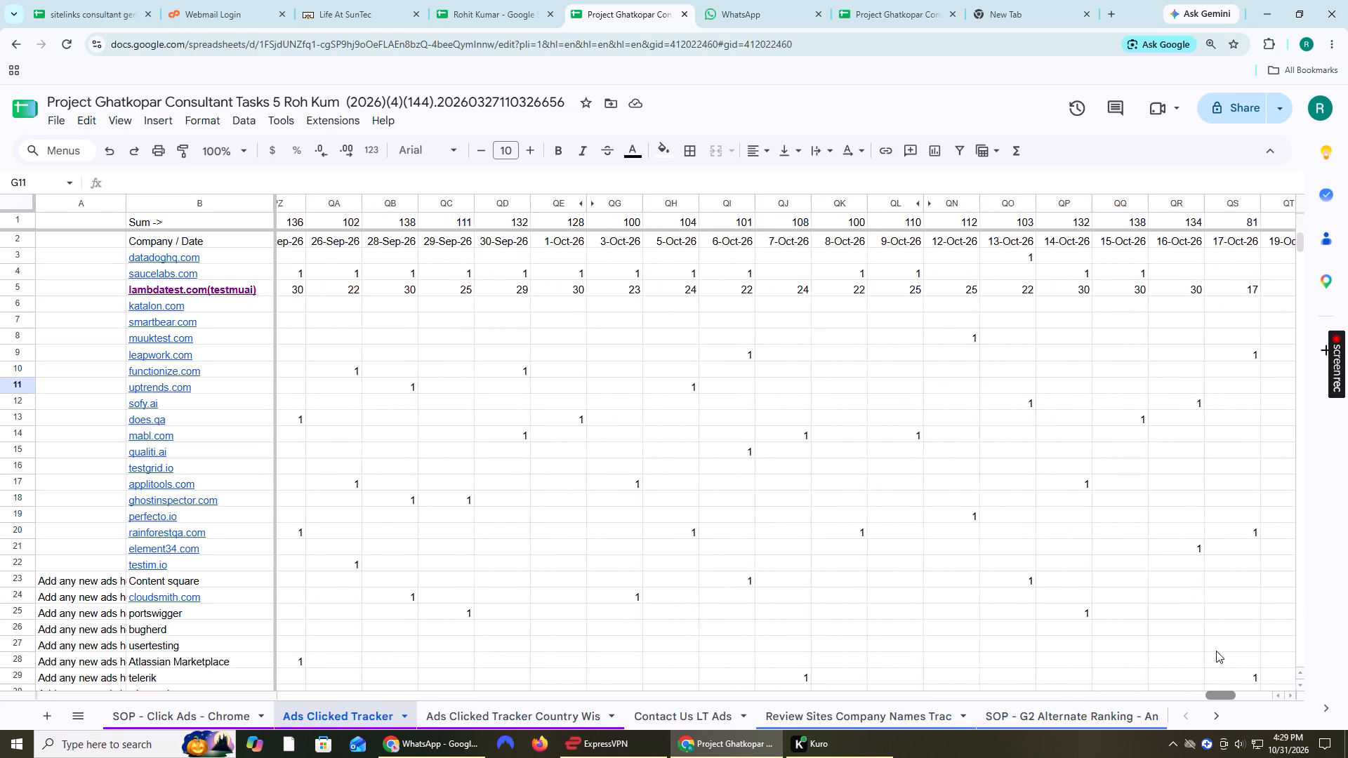
left_click_drag(1216, 651, 1232, 651)
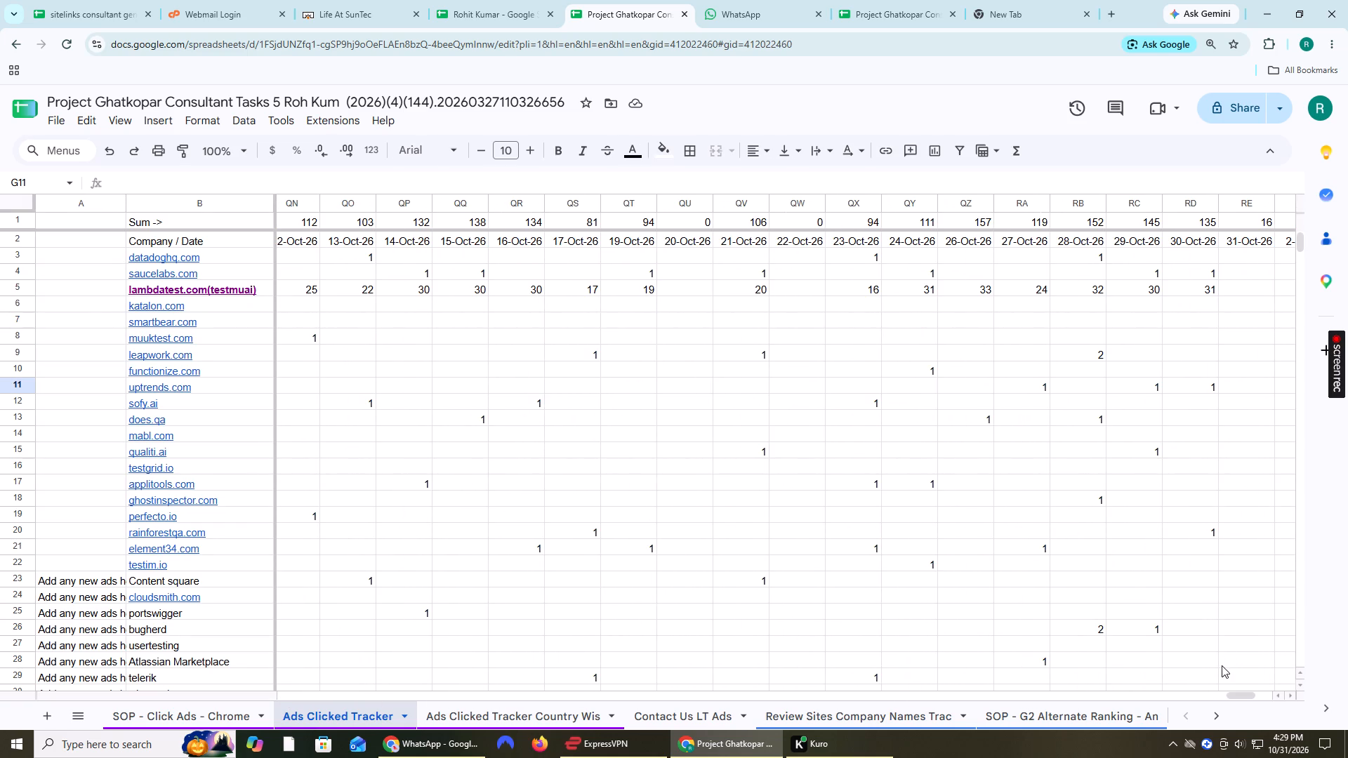
left_click_drag(1235, 693, 1259, 693)
scroll(588, 417, "up", 2)
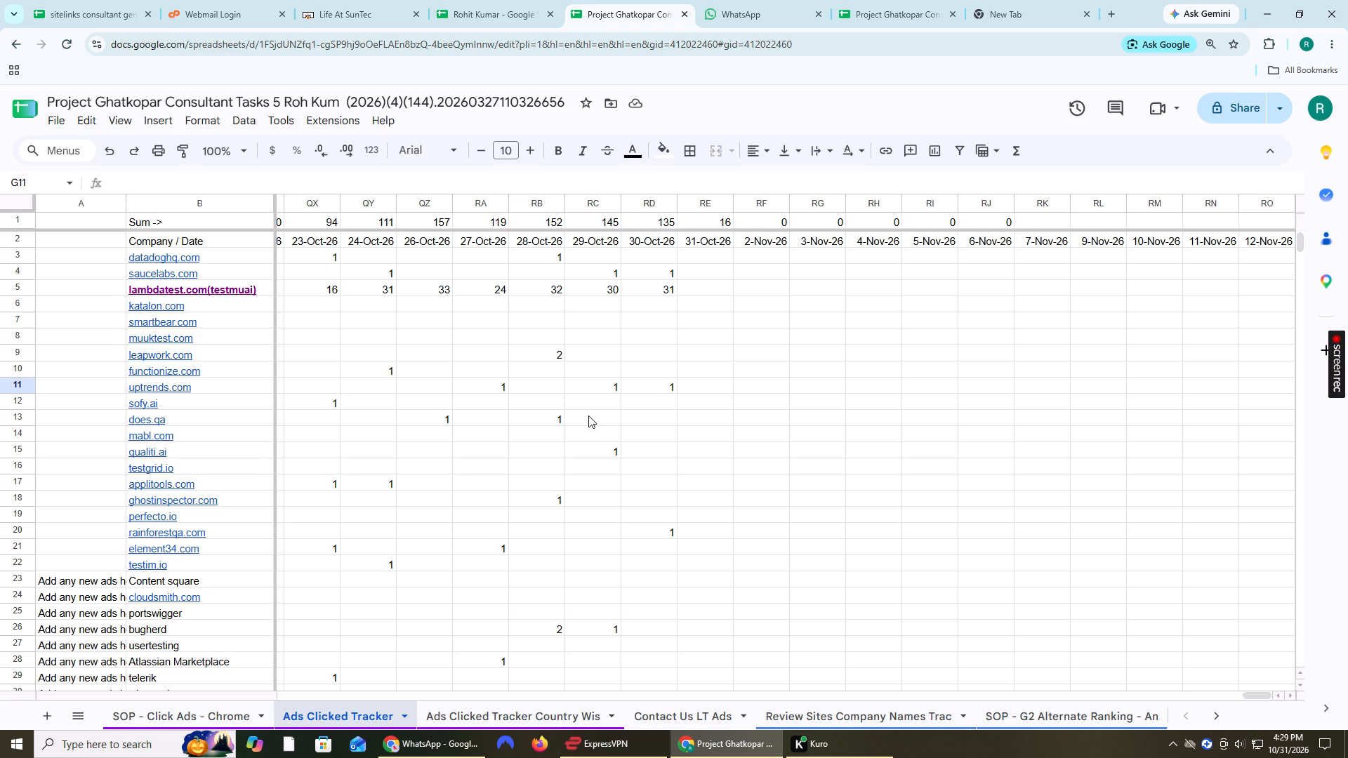
scroll(706, 534, "down", 6)
scroll(706, 535, "up", 12)
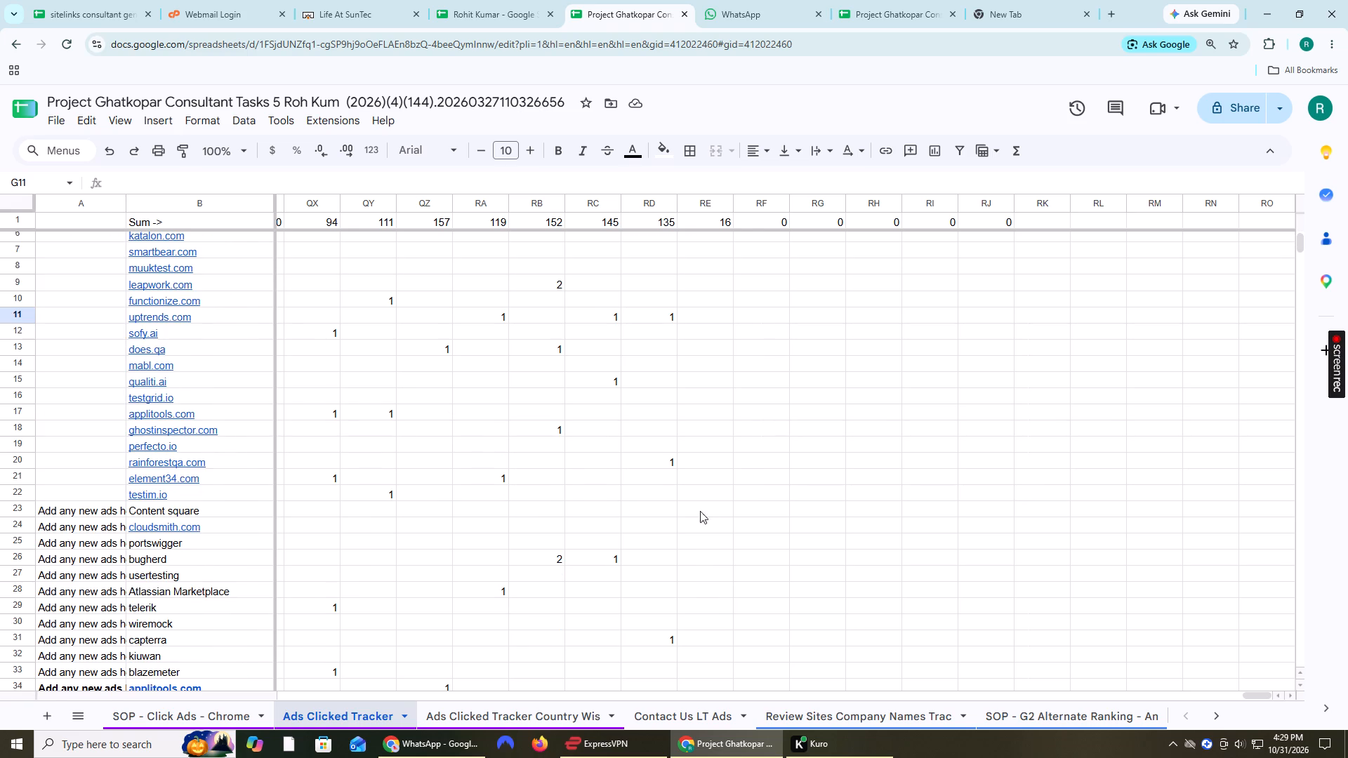
left_click(708, 275)
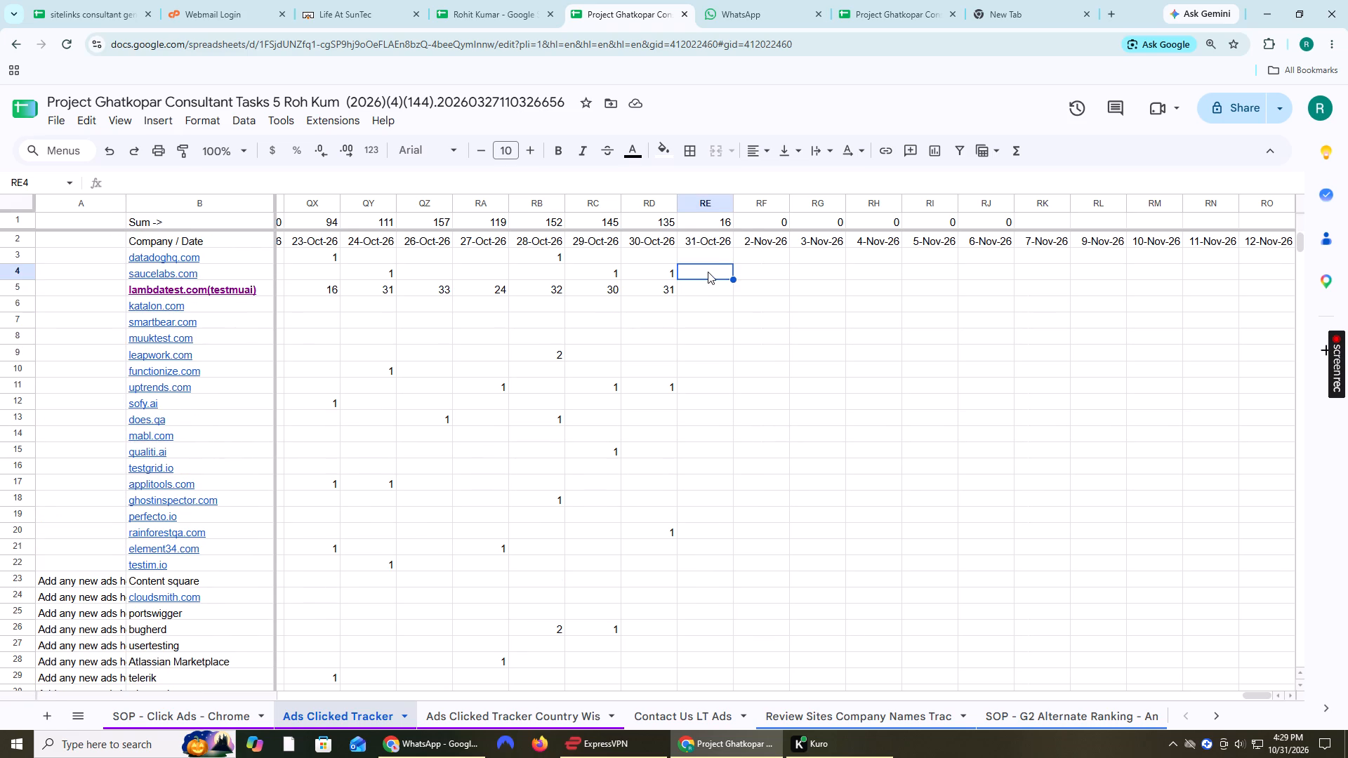
key("1")
left_click(694, 347)
left_click(706, 293)
key("2")
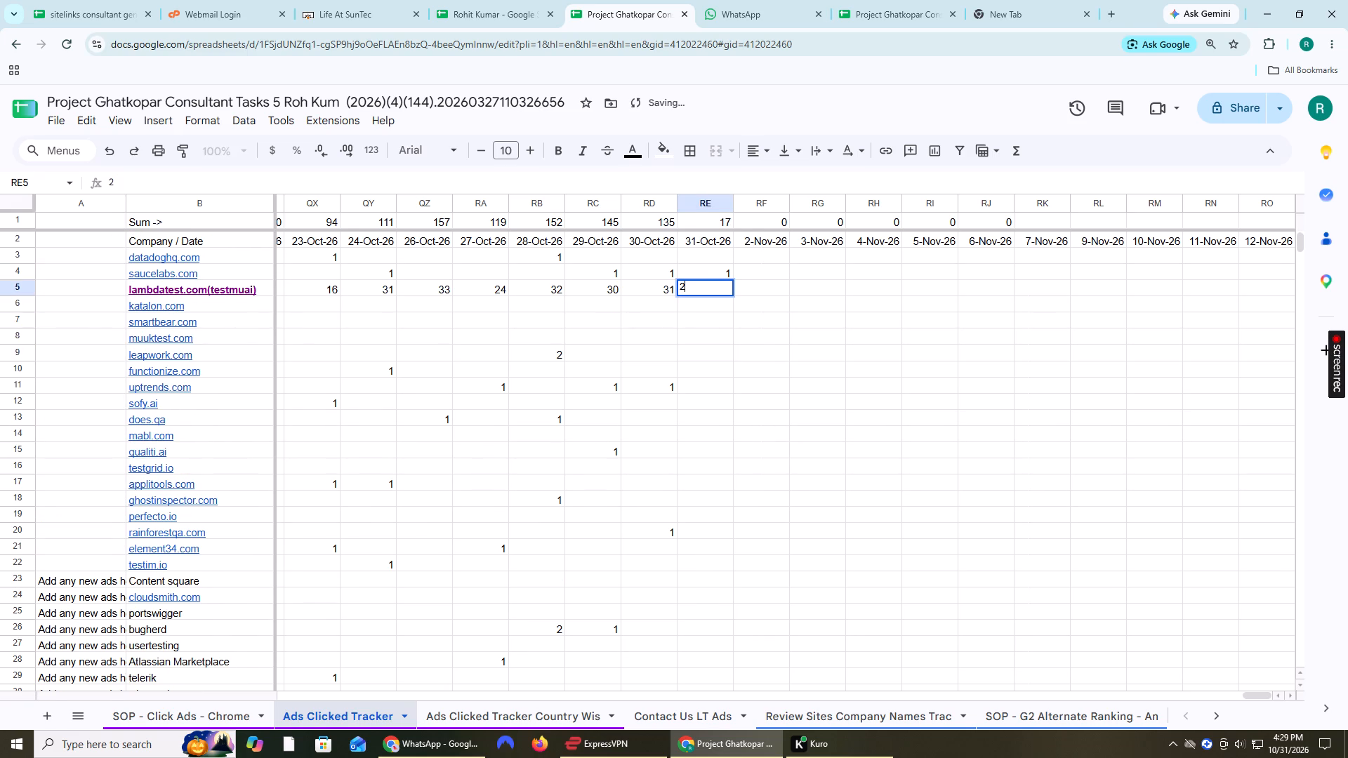
key("8")
key("Return")
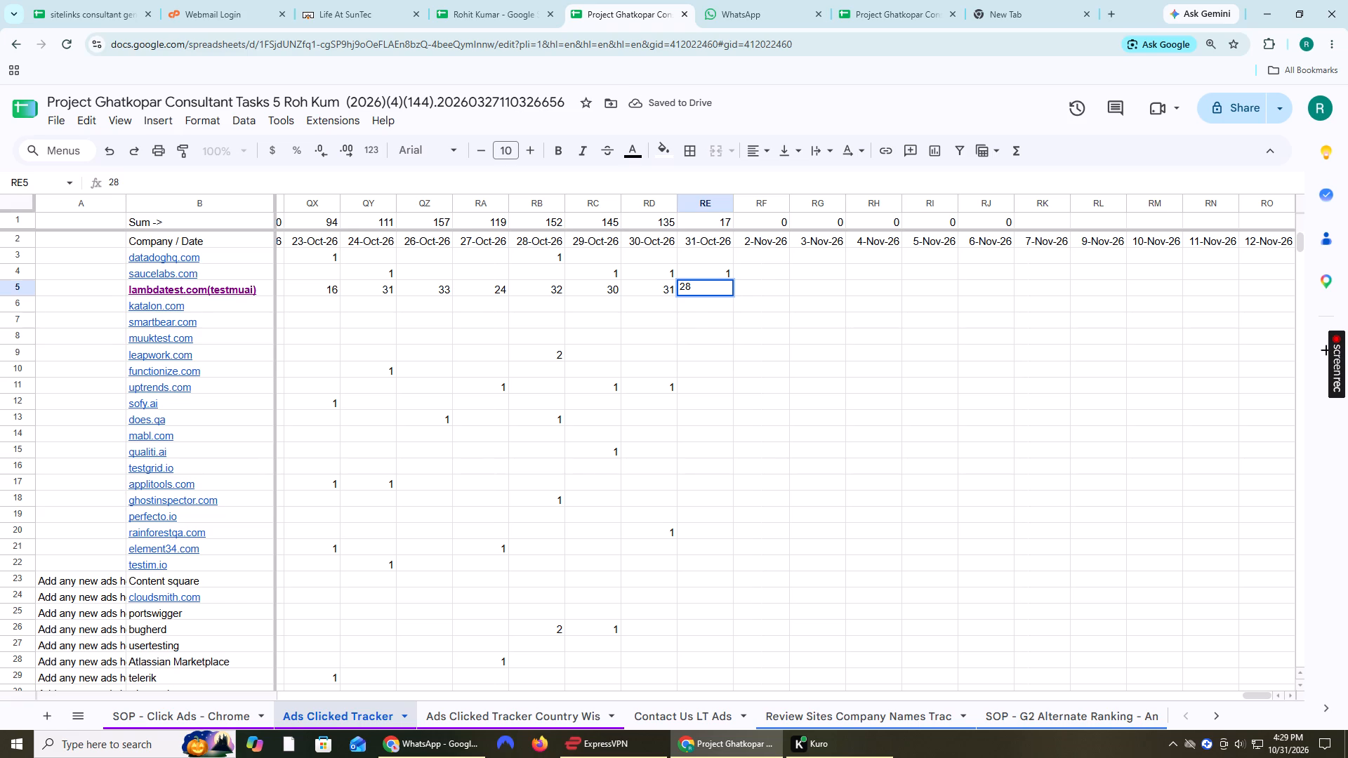
Enter 1 in the 31-Oct-26 column for each of uptrends.com, qualiti.ai, atakama.com and island.io.
left_click(706, 383)
key("1")
left_click(713, 449)
key("1")
left_click(704, 514)
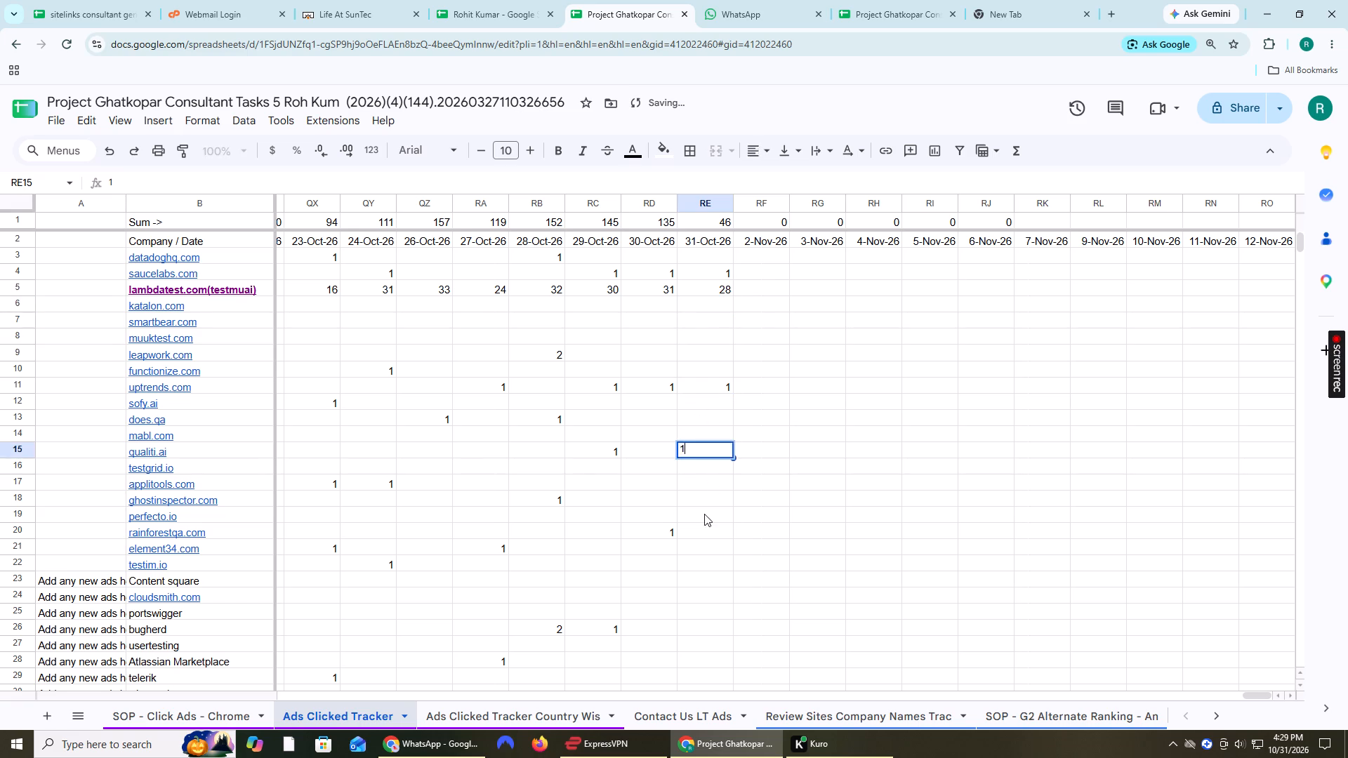
scroll(697, 527, "down", 8)
left_click(701, 425)
key("1")
left_click(701, 585)
key("1")
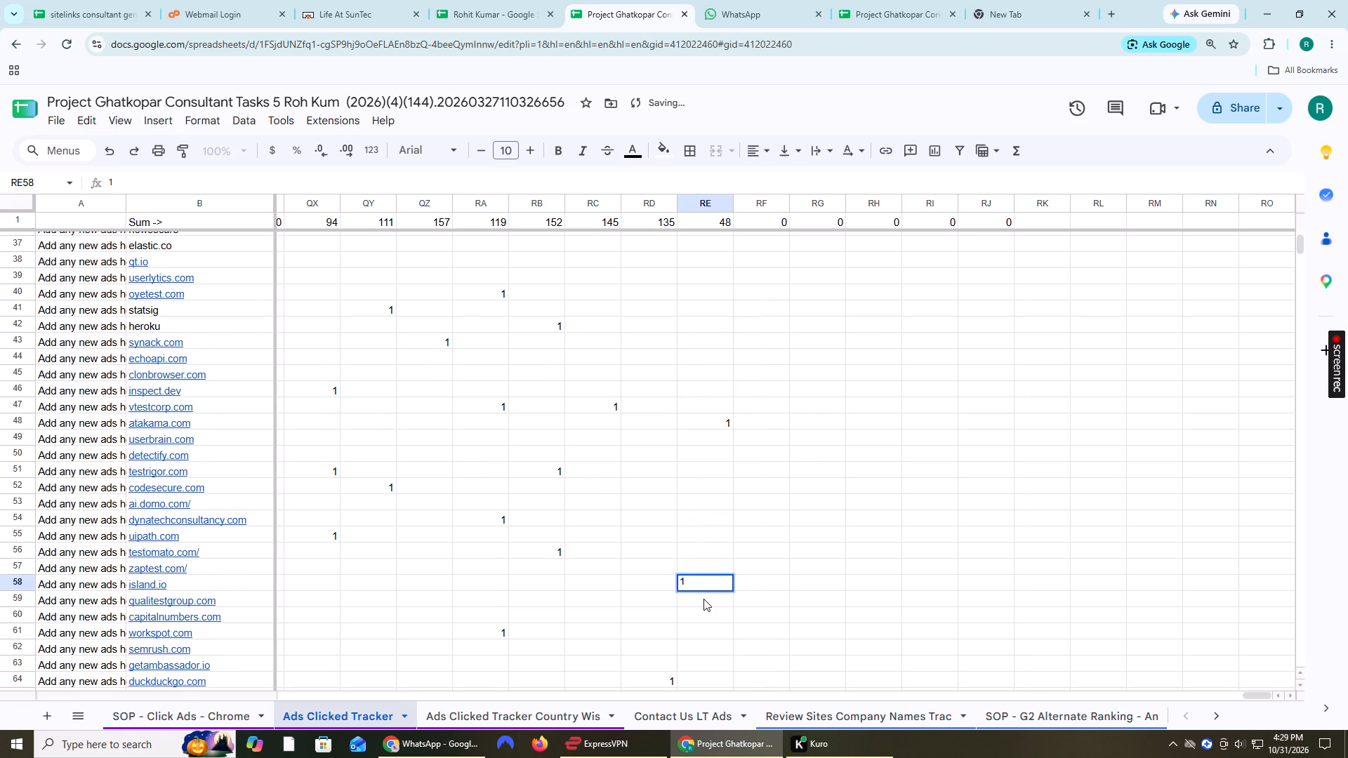
scroll(708, 591, "down", 1)
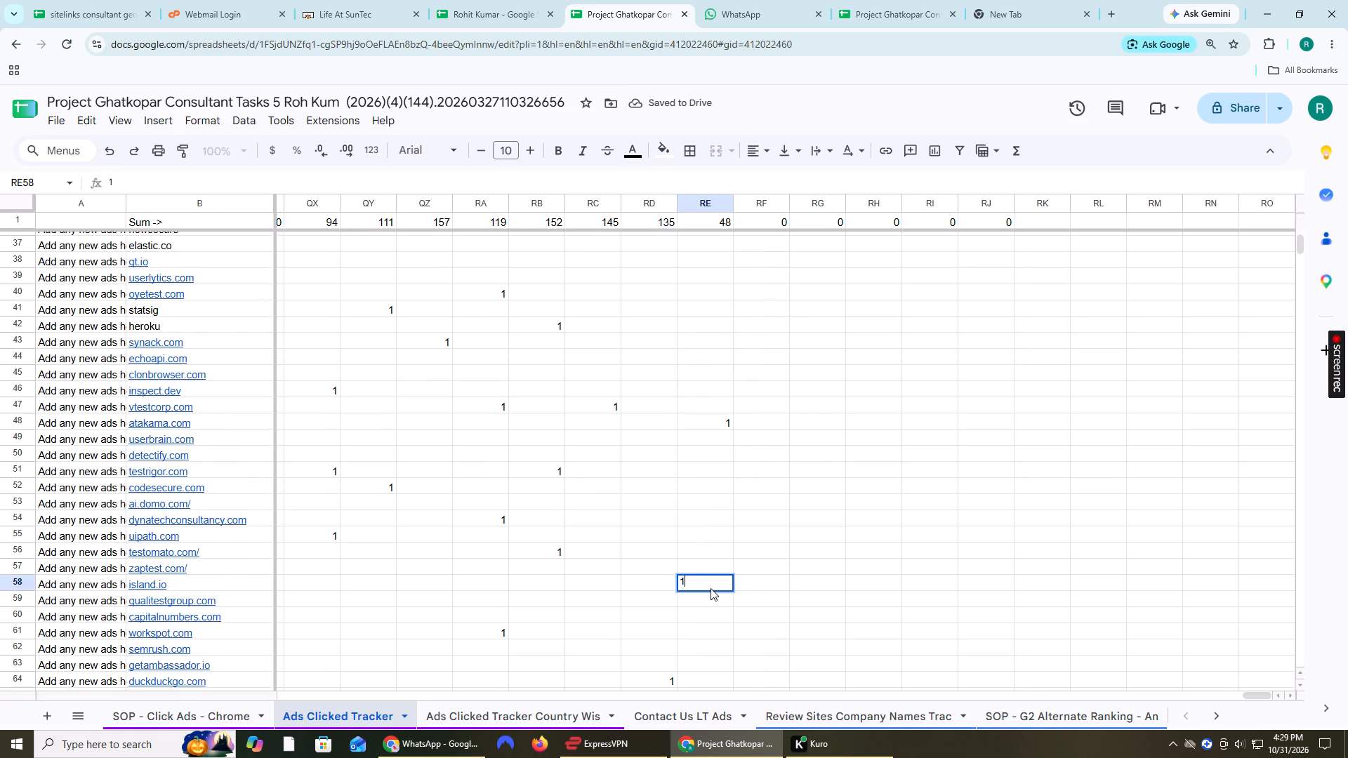
left_click(711, 588)
scroll(711, 588, "down", 1)
left_click(713, 624)
scroll(697, 603, "down", 6)
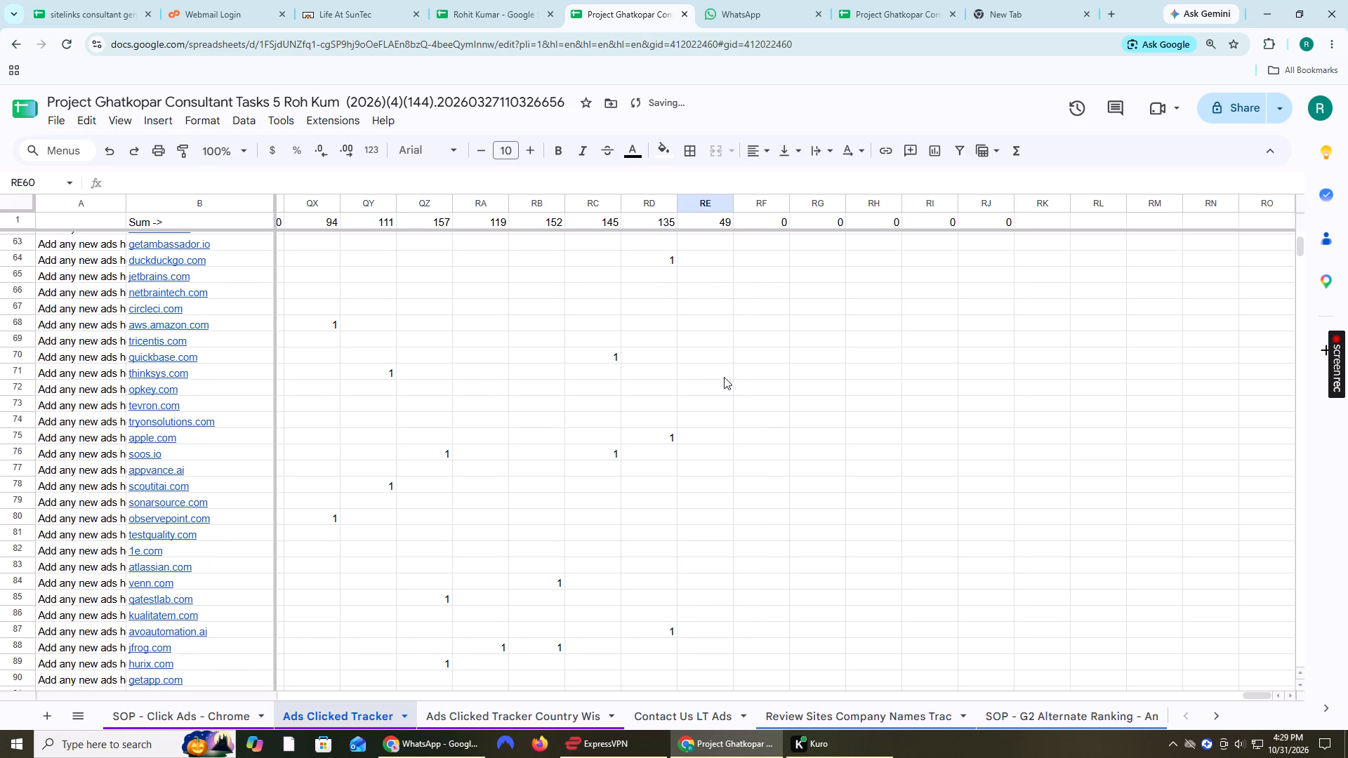
left_click(717, 363)
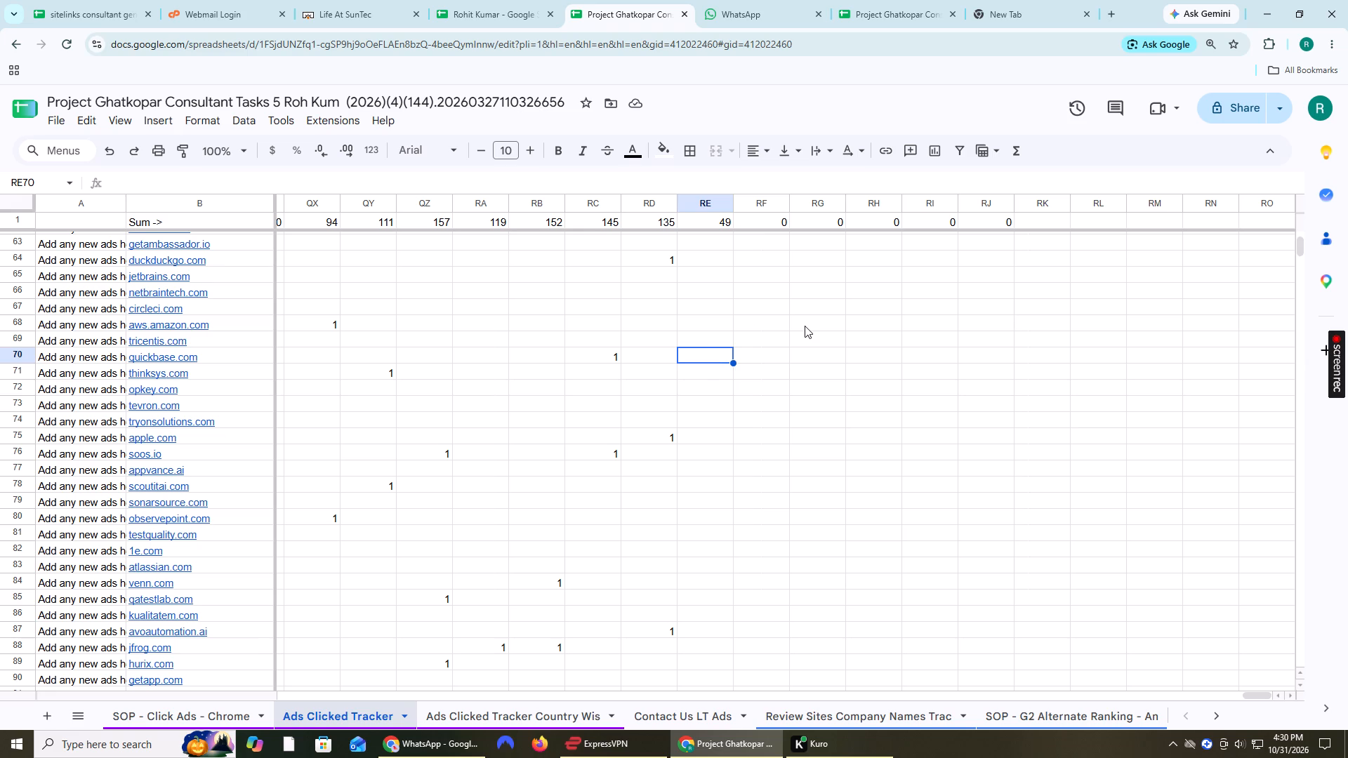
Enter 1 in the 31-Oct-26 column for each of soos.io, jfrog.com and auvik.com.
left_click(727, 449)
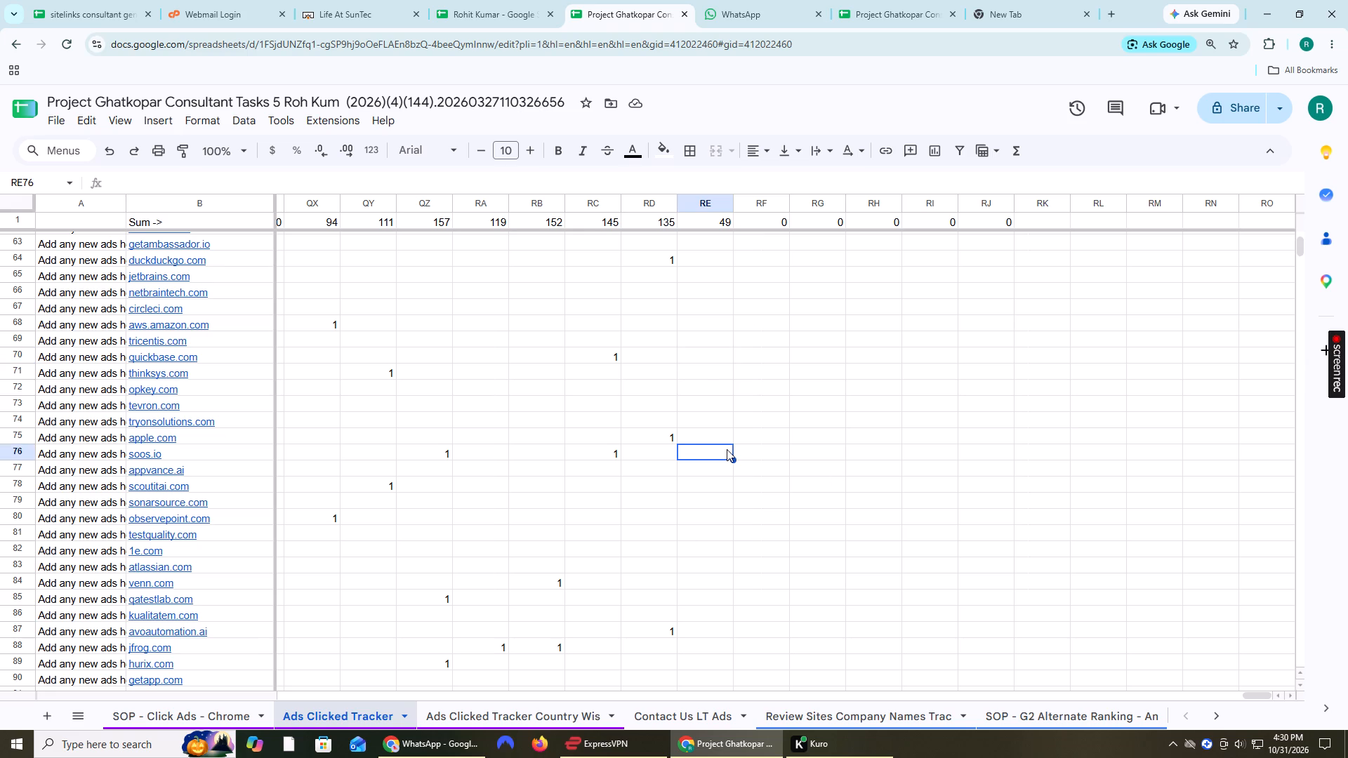
key("1")
left_click(727, 545)
scroll(734, 552, "down", 4)
left_click(706, 364)
key("1")
left_click(703, 515)
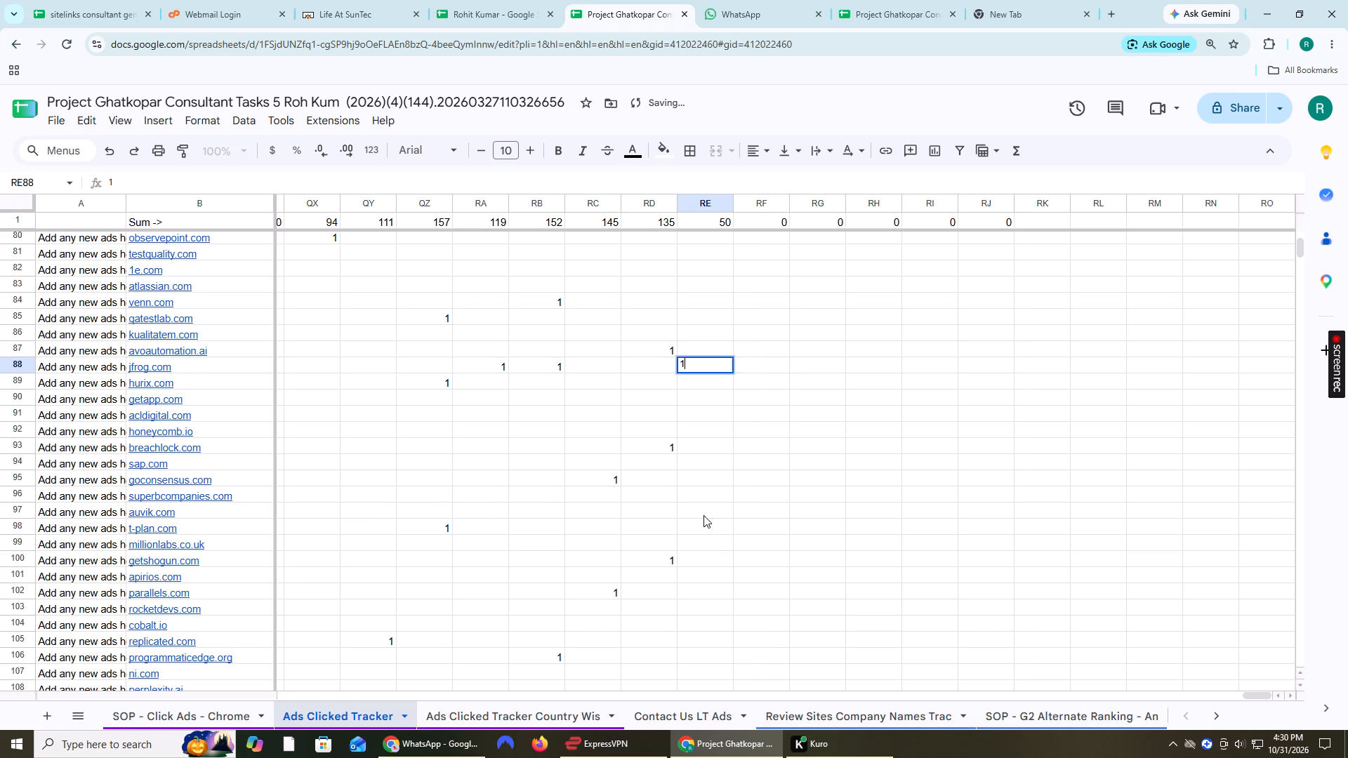
key("1")
left_click(696, 572)
scroll(691, 619, "down", 7)
Enter 31-Oct-26 counts of 2 for evolveware.com and chromatic.com, and 1 for ittester.sk and opera.com.
left_click(691, 327)
key("2")
left_click(689, 507)
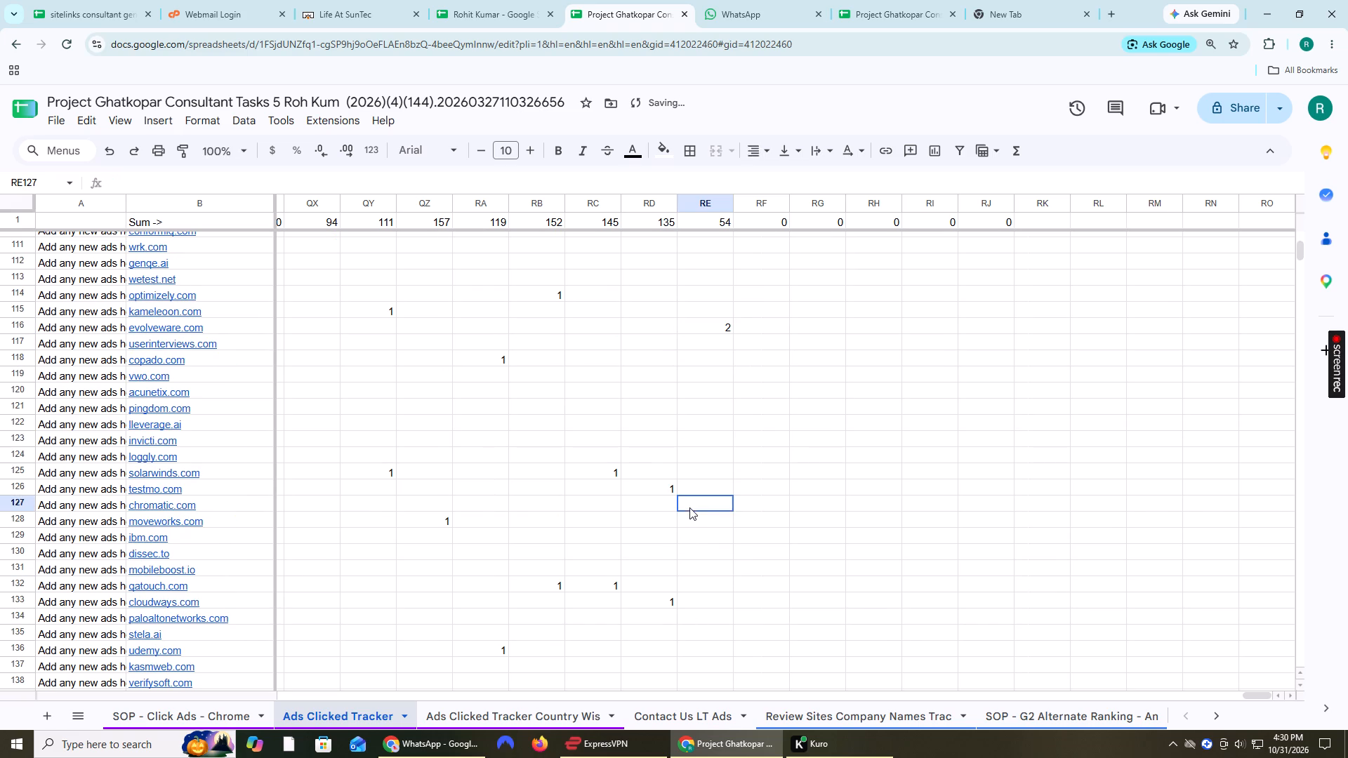
key("2")
left_click(690, 564)
scroll(686, 625, "down", 7)
left_click(725, 389)
key("1")
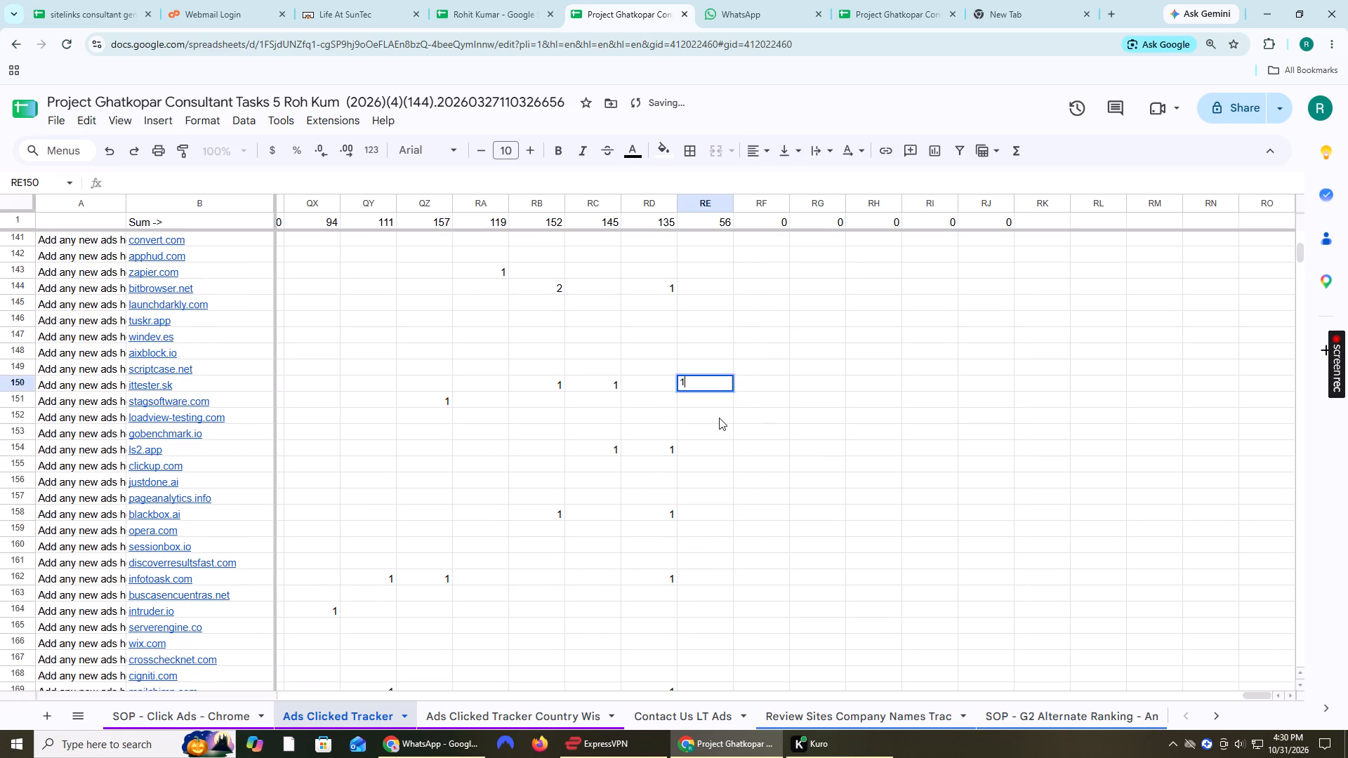
left_click(705, 531)
key("1")
left_click(692, 623)
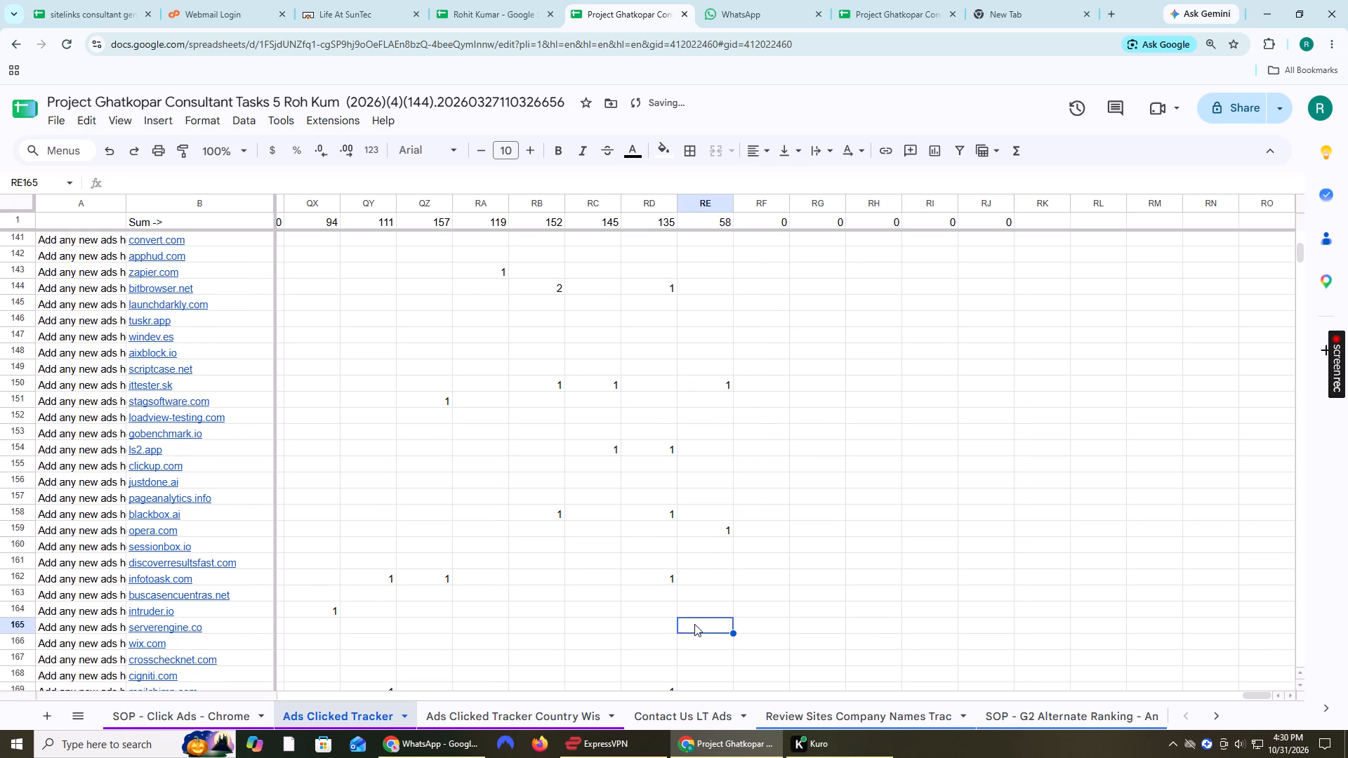
scroll(694, 624, "down", 6)
Enter 31-Oct-26 counts of 2 for one company around row 177, 2 for one around row 192, and 1 for abtasty.com.
left_click(699, 405)
key("2")
left_click(709, 514)
scroll(708, 607, "down", 4)
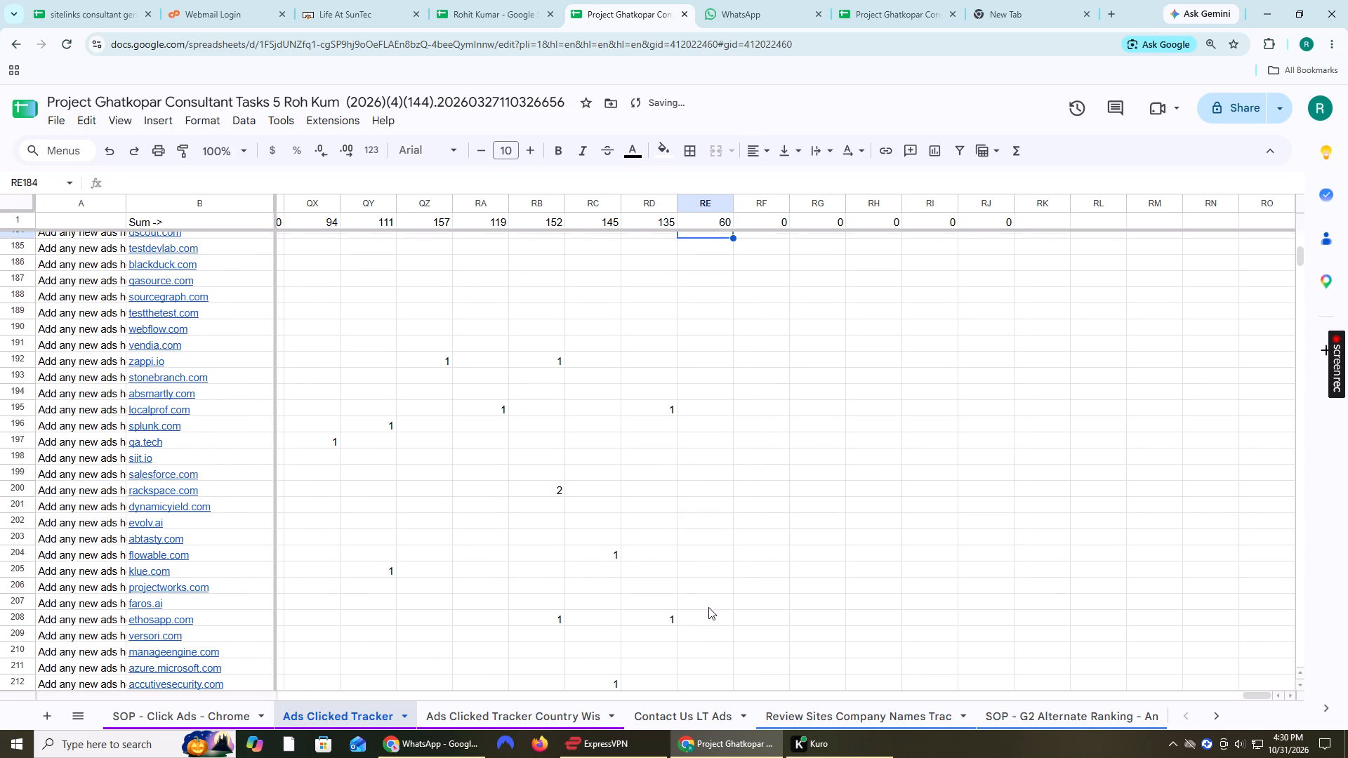
left_click(703, 368)
key("2")
left_click(712, 532)
key("1")
left_click(712, 591)
scroll(712, 606, "down", 6)
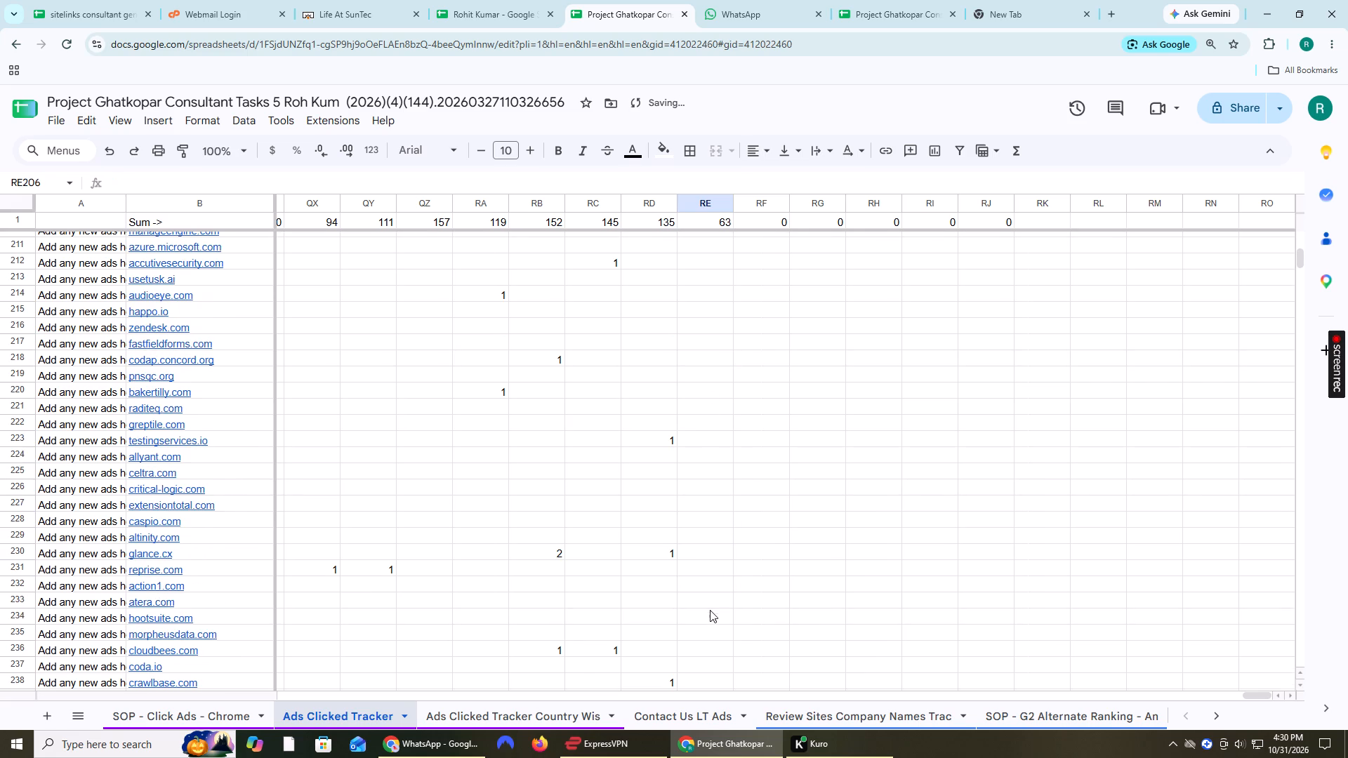
Enter 31-Oct-26 counts of 2 for pnsqc.org, 1 for altinity.com, 2 for easymorph.com and 2 for testmonitor.com.
left_click(706, 378)
key("2")
left_click(707, 496)
left_click(705, 530)
key("1")
left_click(695, 583)
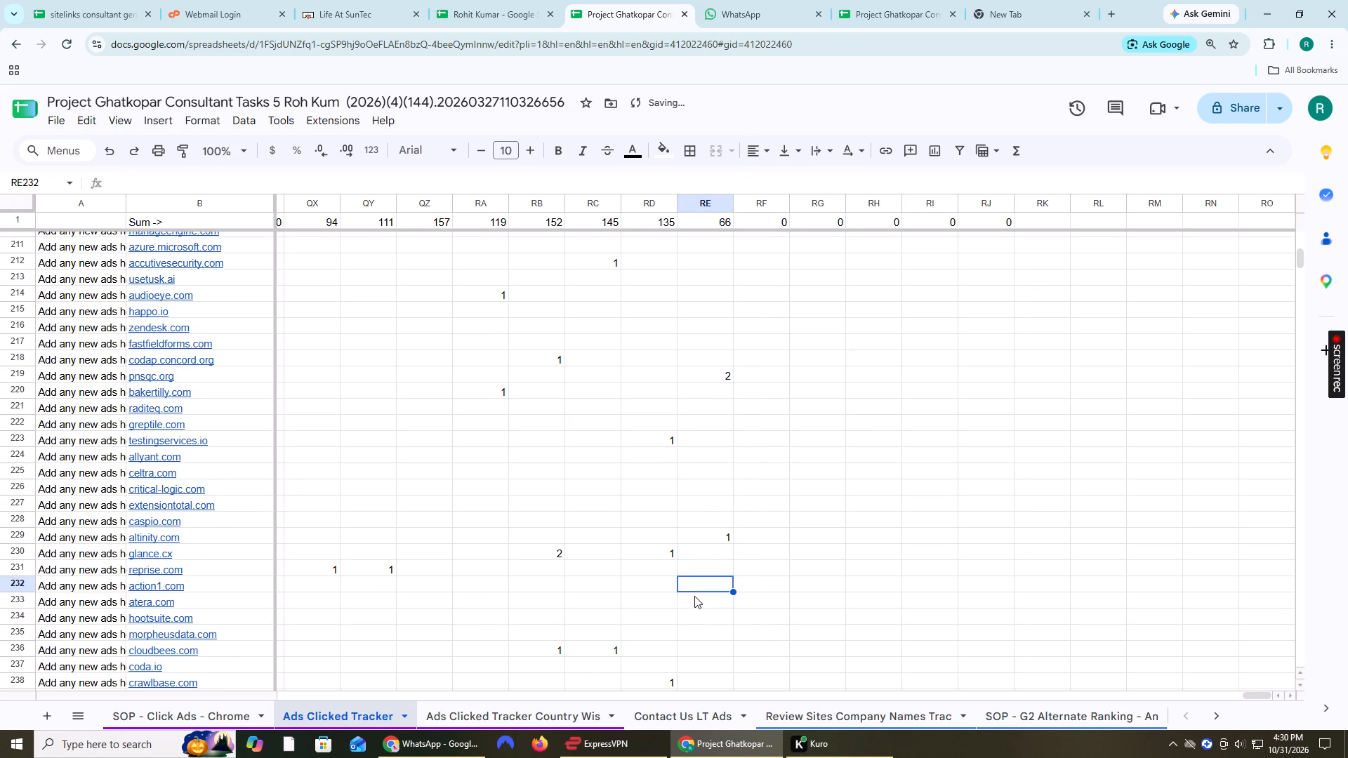
scroll(694, 597, "down", 6)
left_click(686, 361)
key("2")
left_click(701, 498)
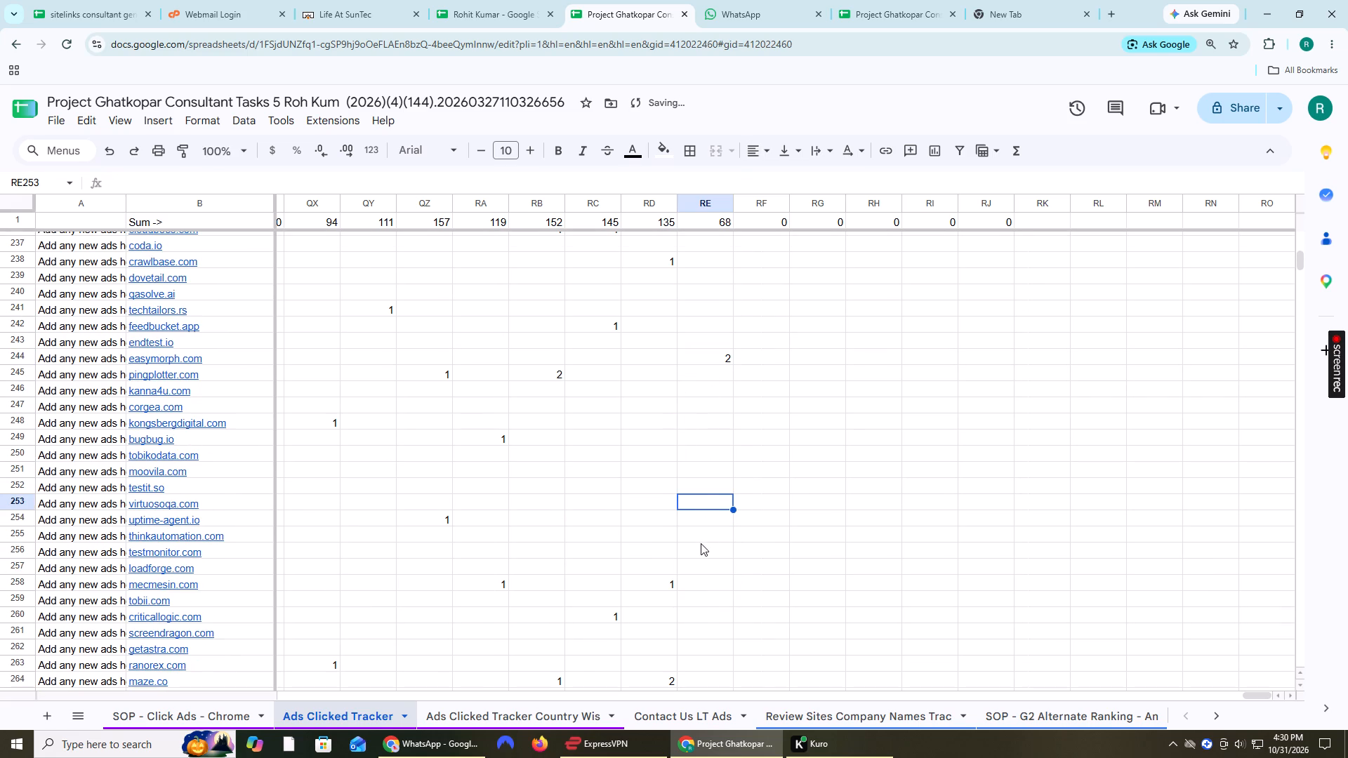
left_click(701, 543)
key("2")
left_click(696, 611)
scroll(686, 643, "down", 7)
Enter 1 in the 31-Oct-26 column for both mulesoft.com and fox-it.com.
left_click(709, 435)
key("1")
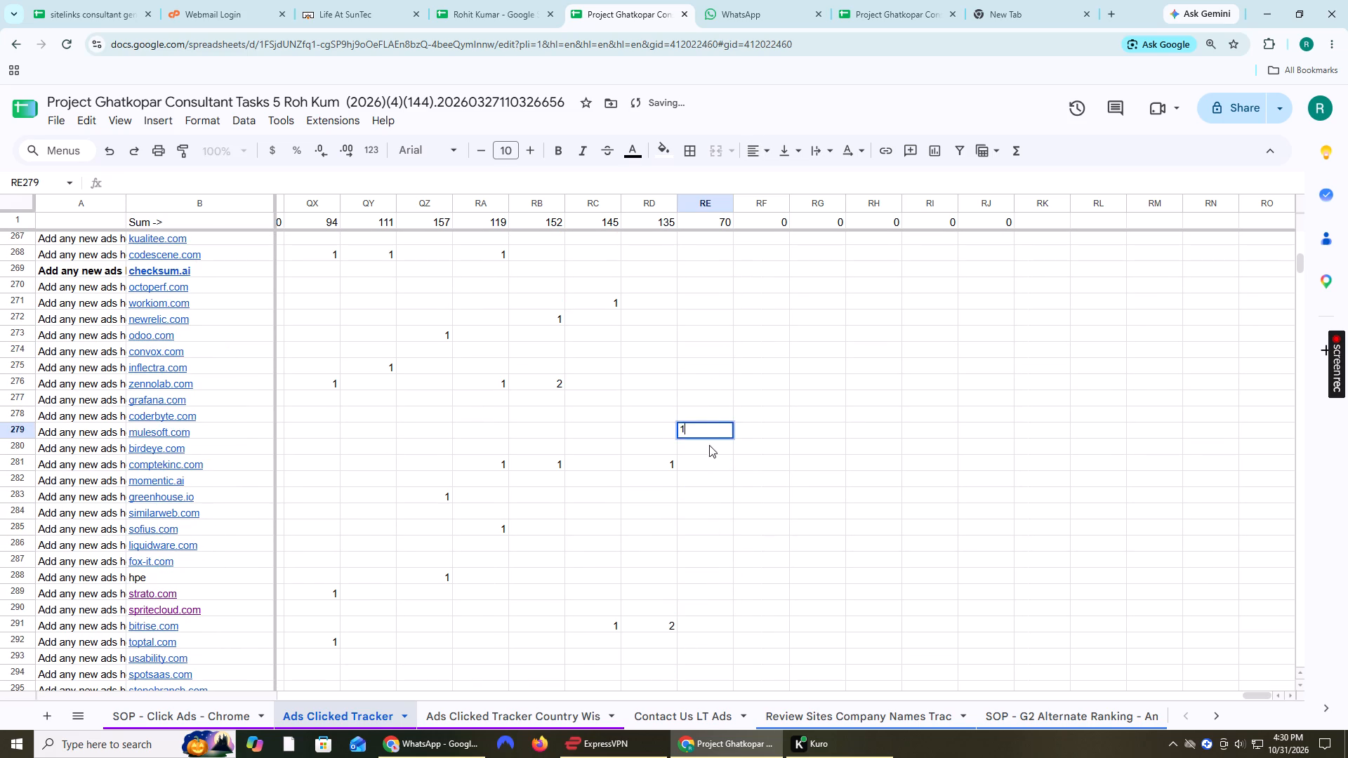
left_click(704, 563)
key("1")
left_click(697, 604)
scroll(696, 639, "down", 5)
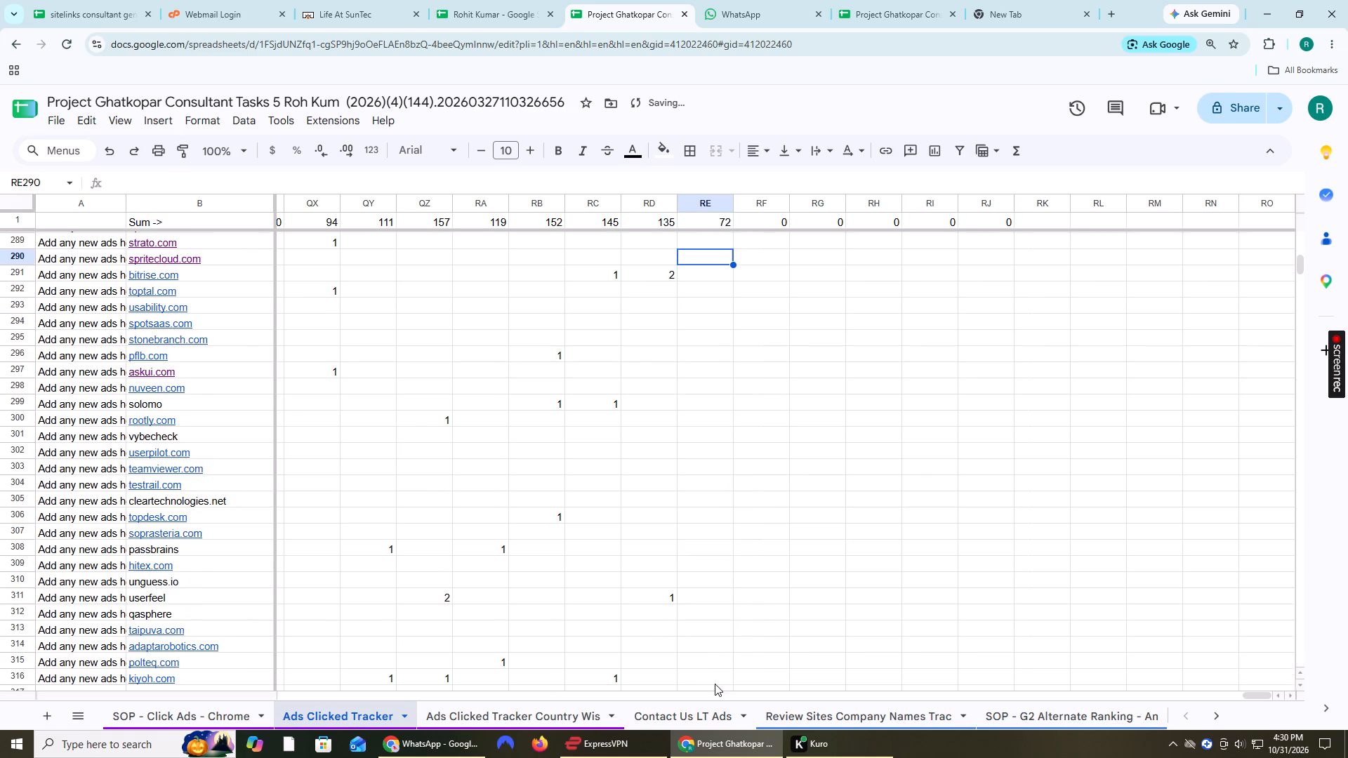
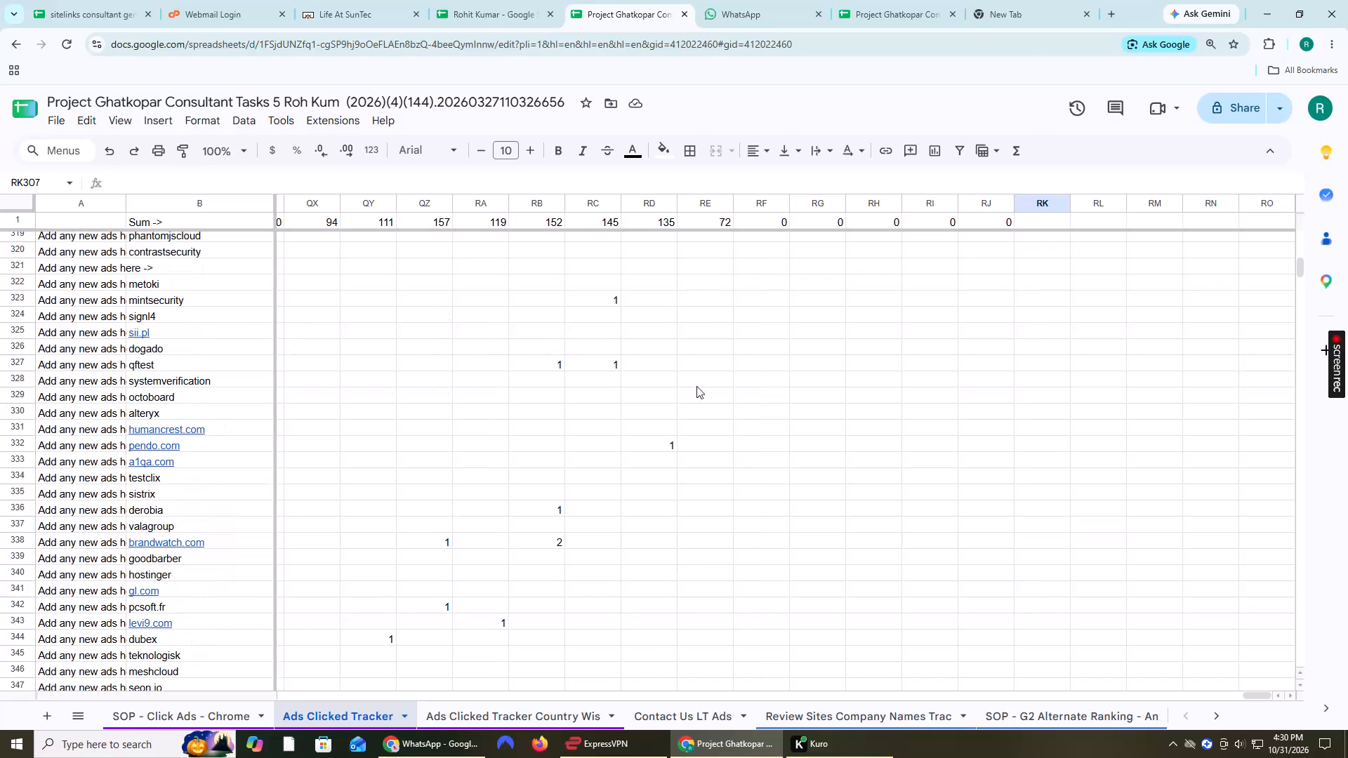
Enter 31-Oct-26 counts of 2 for contrastsecurity, alteryx, brandwatch.com, robotqa and onit.eu.
left_click(708, 256)
key("2")
left_click(703, 420)
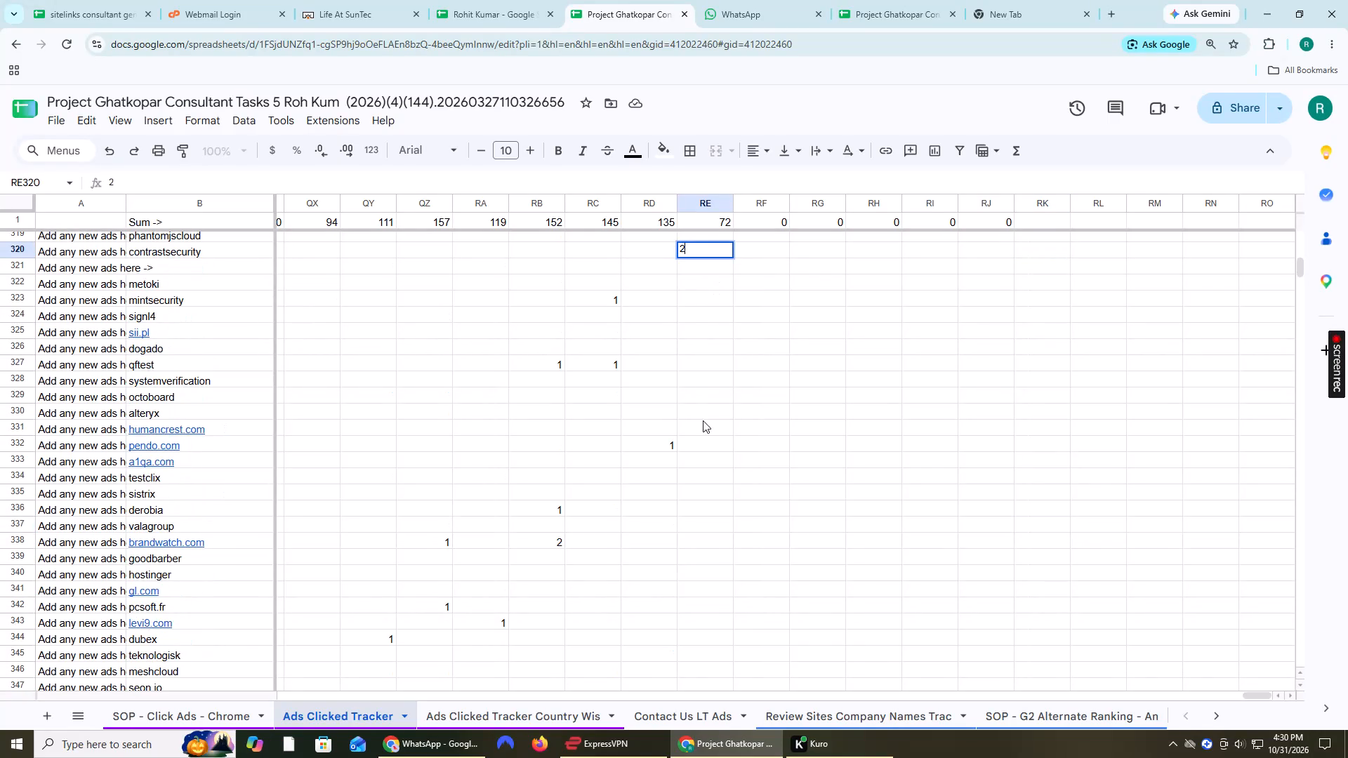
key("2")
left_click(703, 545)
key("2")
left_click(696, 602)
scroll(699, 618, "down", 5)
left_click(716, 384)
key("2")
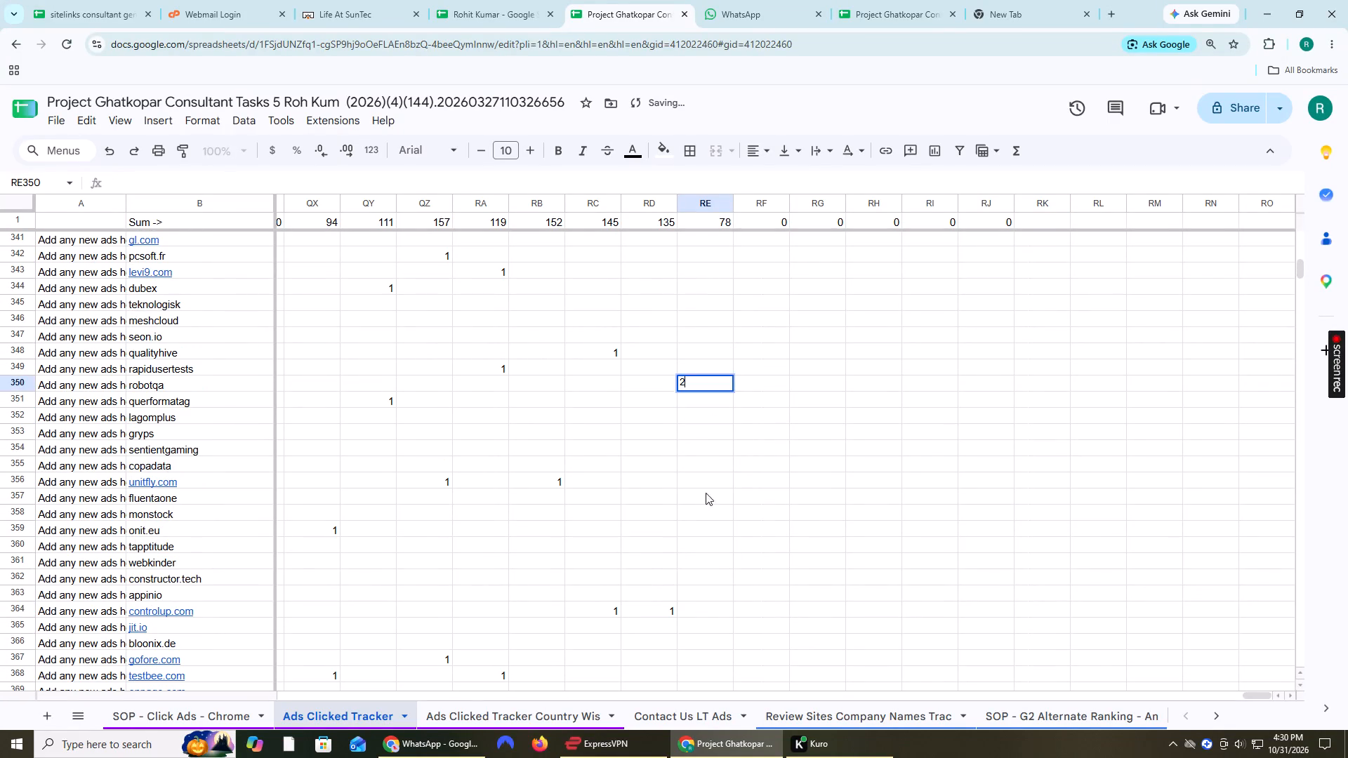
left_click(701, 525)
key("2")
left_click(700, 599)
Enter 31-Oct-26 counts of 2 for whitered, usu-digitalconsulting.com, klaviyo.com and medallia.
scroll(699, 617, "down", 7)
left_click(709, 372)
key("2")
left_click(720, 514)
key("2")
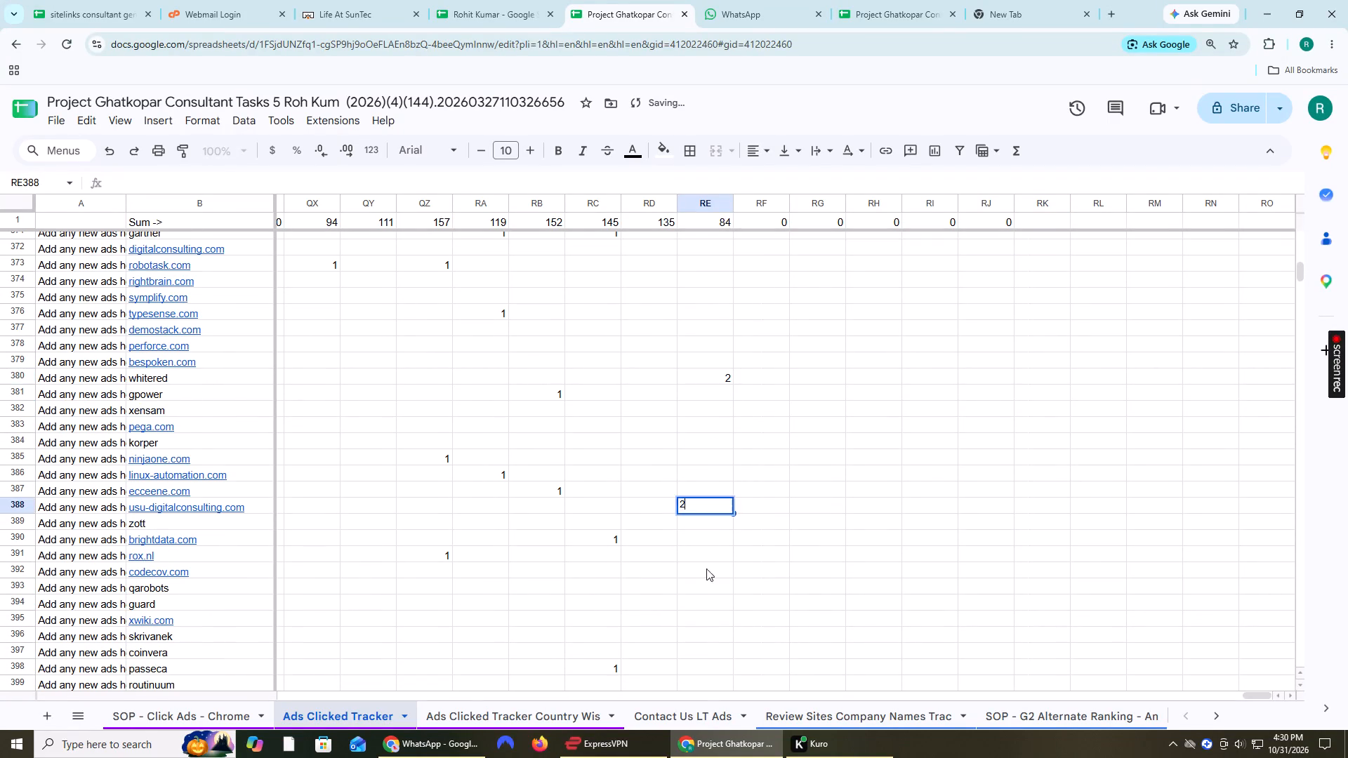
left_click(699, 590)
scroll(700, 634, "down", 7)
left_click(708, 383)
key("2")
left_click(708, 540)
key("2")
left_click(705, 613)
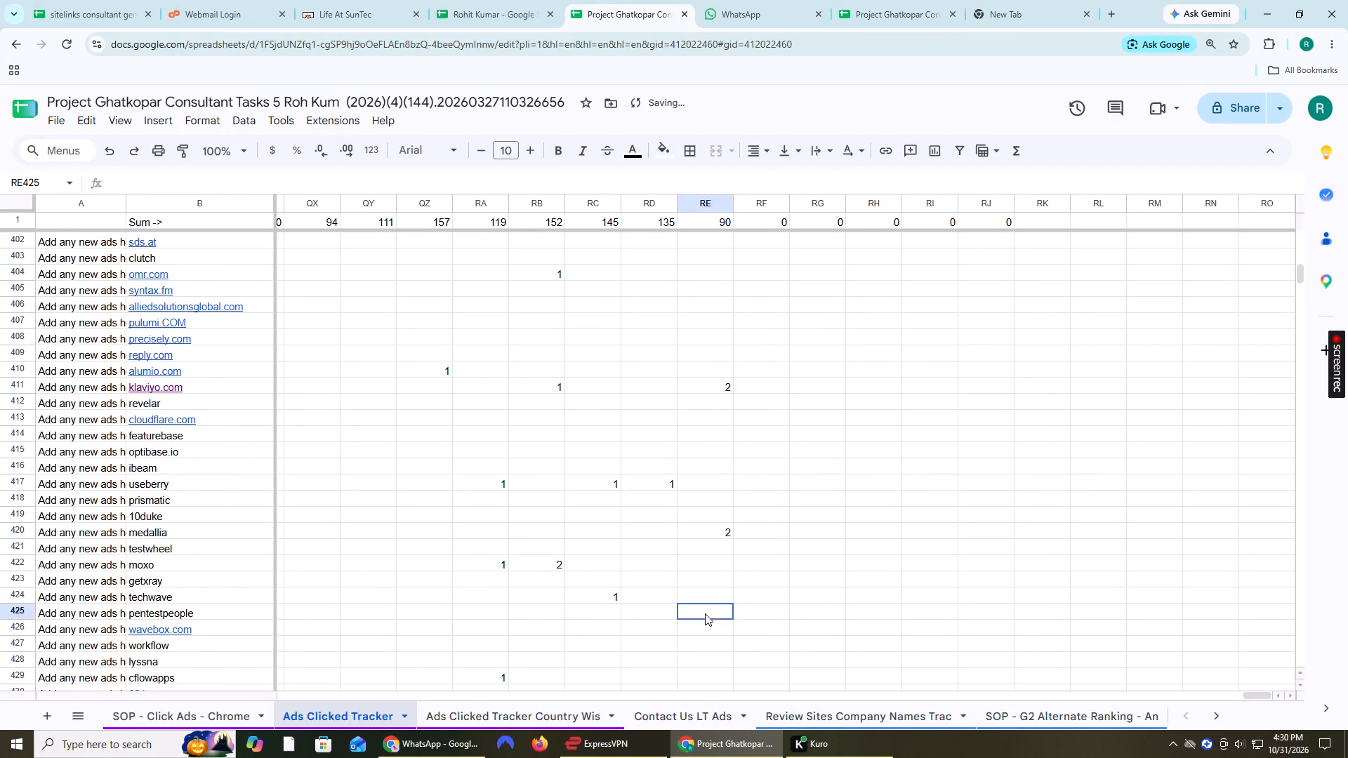
Enter 31-Oct-26 counts of 1 for the company around row 443, 2 for ox.security, and 1 each for akamai.com and stackhawk.
scroll(701, 631, "down", 7)
left_click(693, 404)
key("1")
left_click(693, 570)
scroll(689, 616, "down", 6)
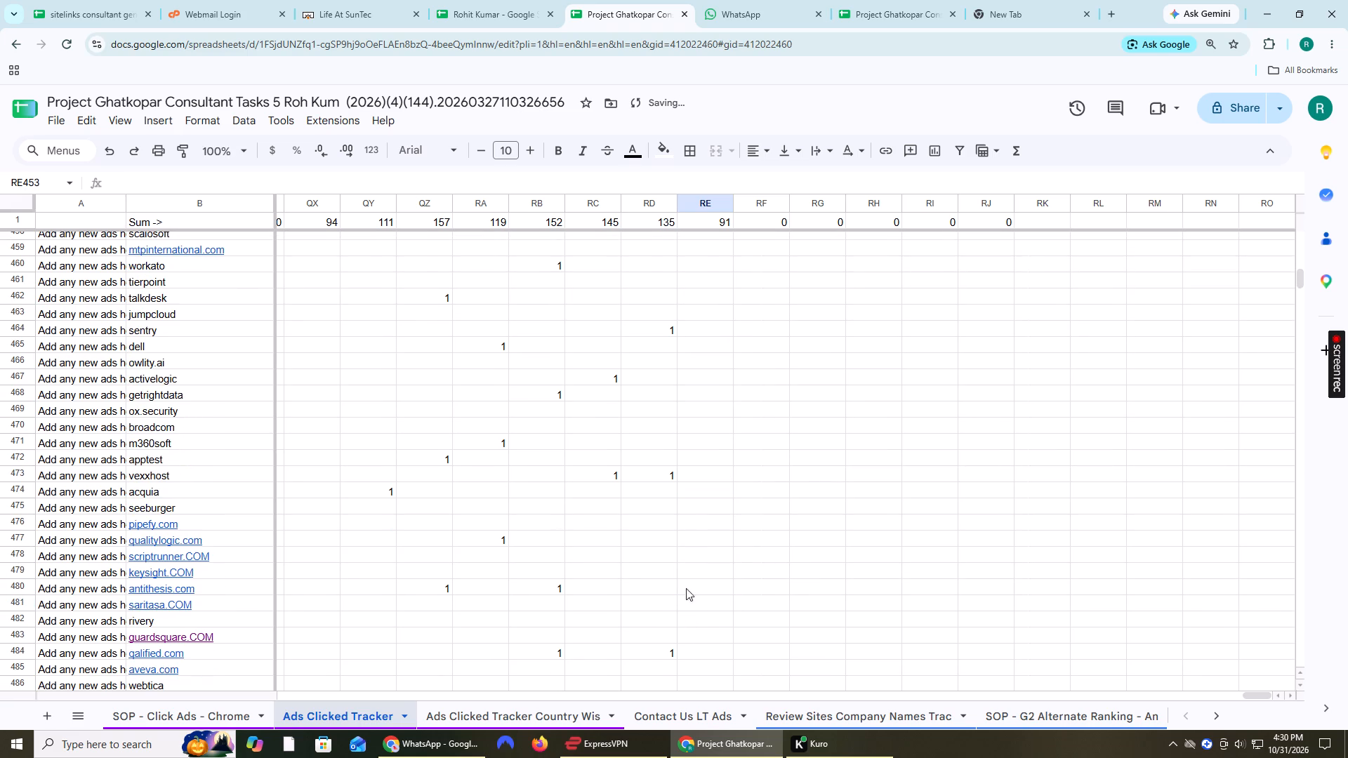
left_click(683, 418)
key("2")
left_click(698, 563)
scroll(698, 587, "down", 6)
left_click(691, 404)
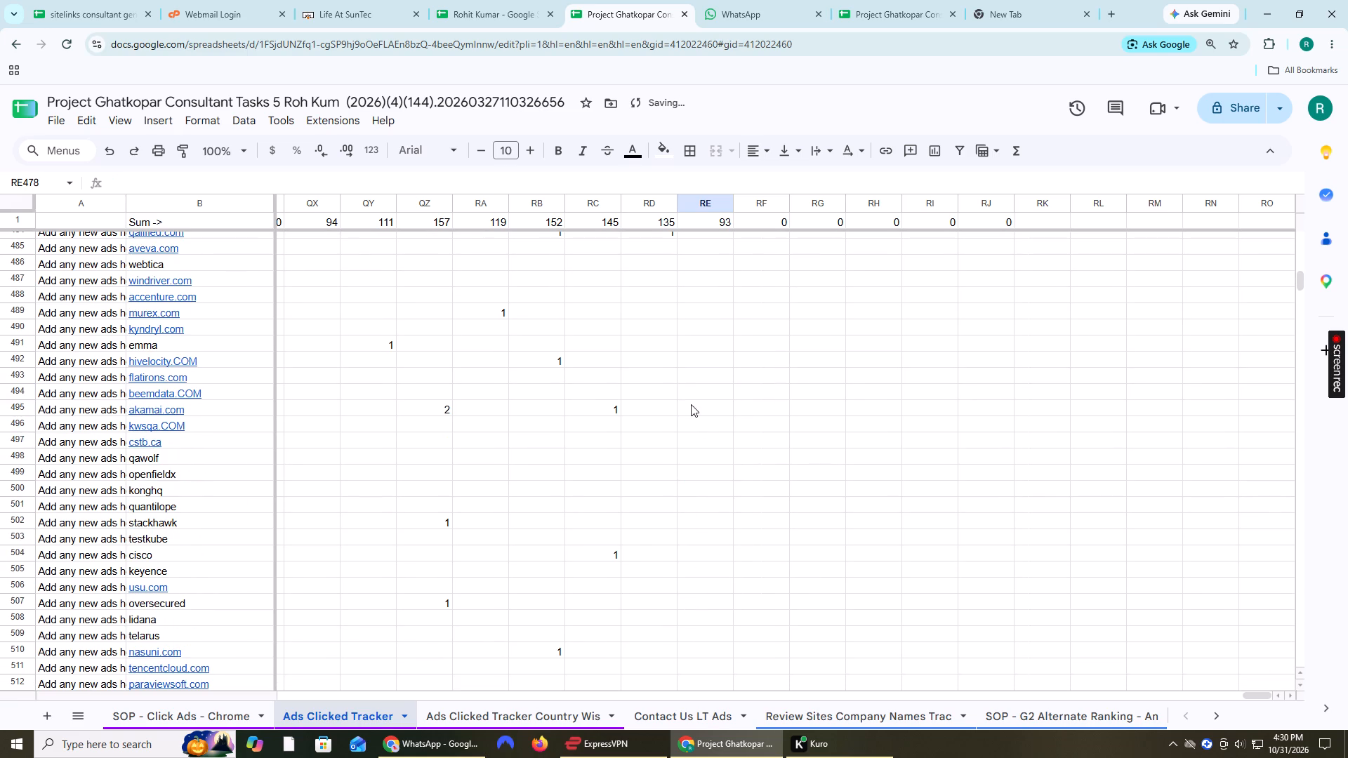
key("1")
left_click(699, 517)
key("1")
left_click(700, 592)
Enter 31-Oct-26 counts of 2 for basistechnologies and mrsuricate.com, and 1 for automox and square-9.com.
scroll(697, 606, "down", 6)
left_click(689, 408)
key("2")
left_click(691, 544)
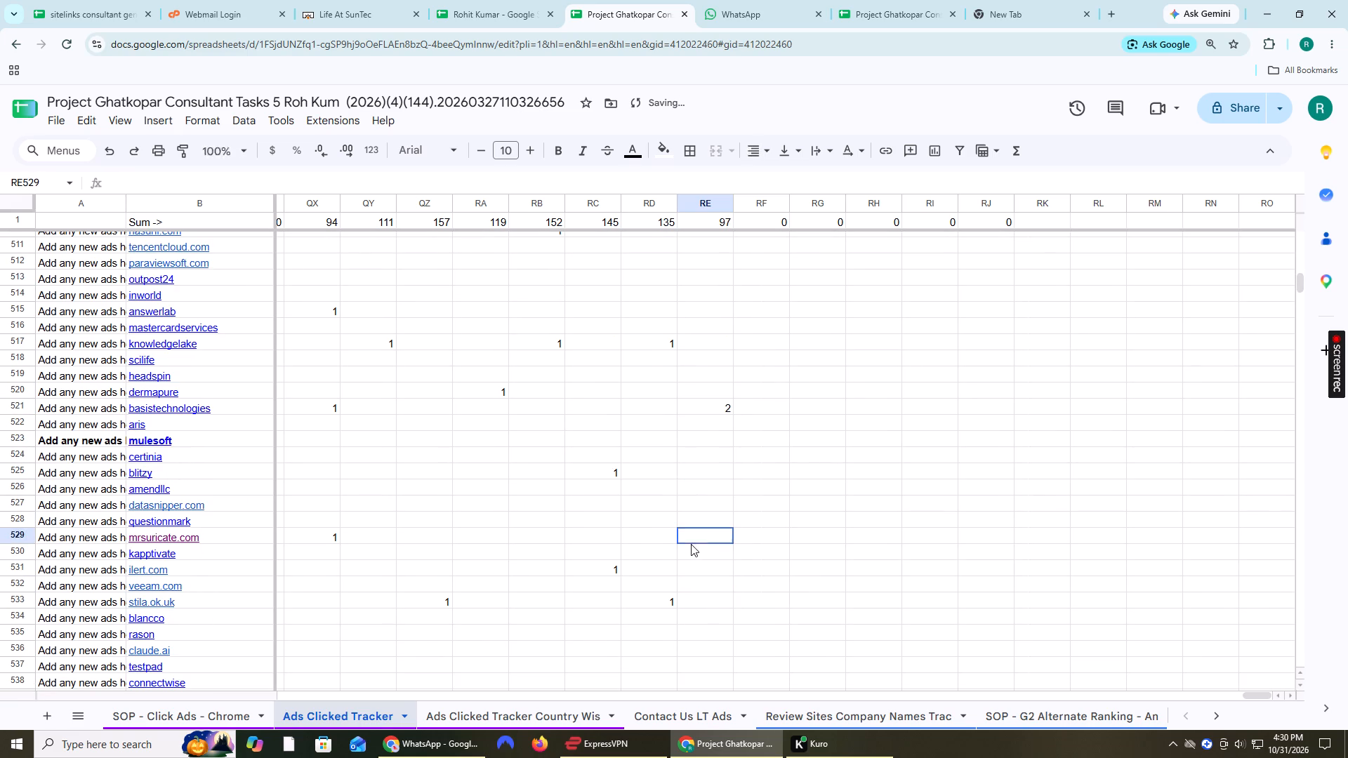
key("2")
left_click(703, 627)
scroll(696, 649, "down", 7)
left_click(703, 410)
key("1")
left_click(701, 563)
key("1")
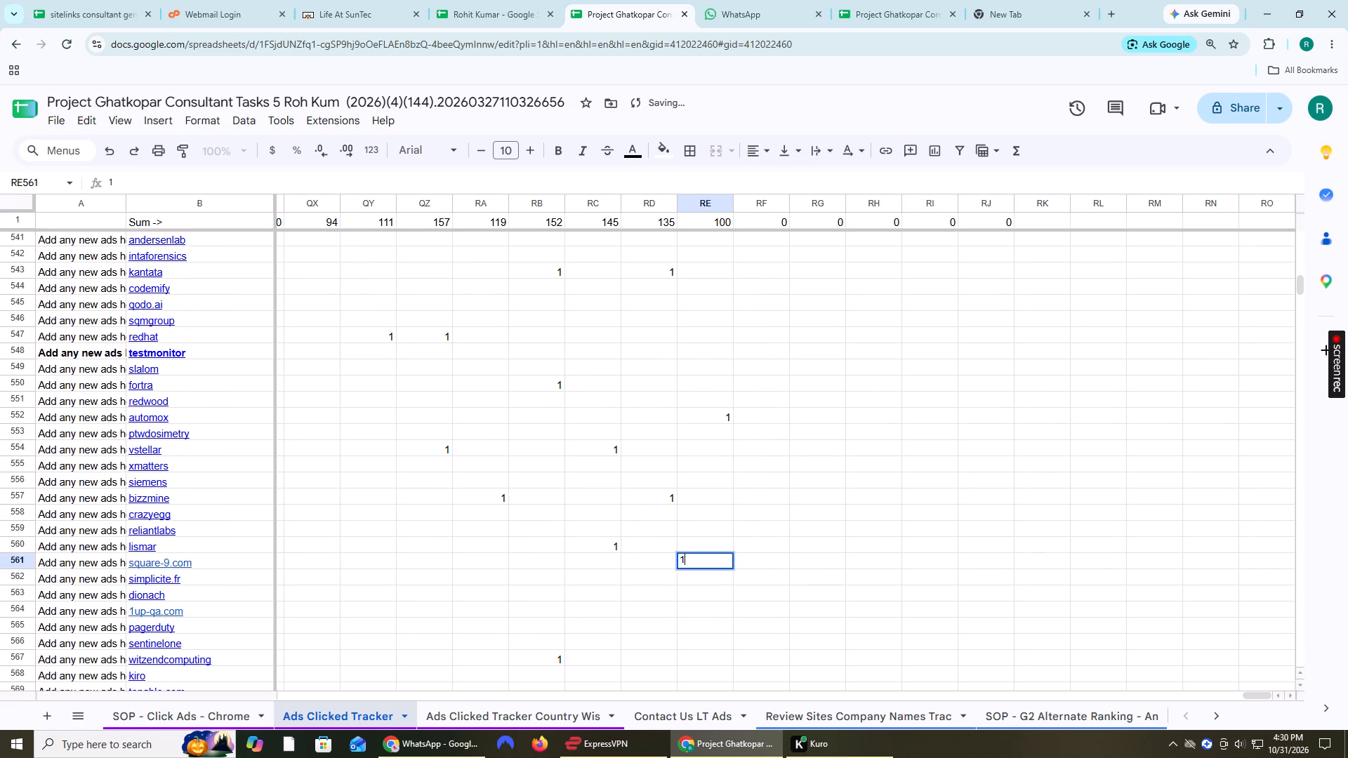
left_click(701, 625)
Enter 31-Oct-26 counts of 2 for globant.com and 1 each for callstack, nutanix and liz.solutions.
scroll(700, 627, "down", 7)
left_click(711, 328)
key("2")
left_click(681, 540)
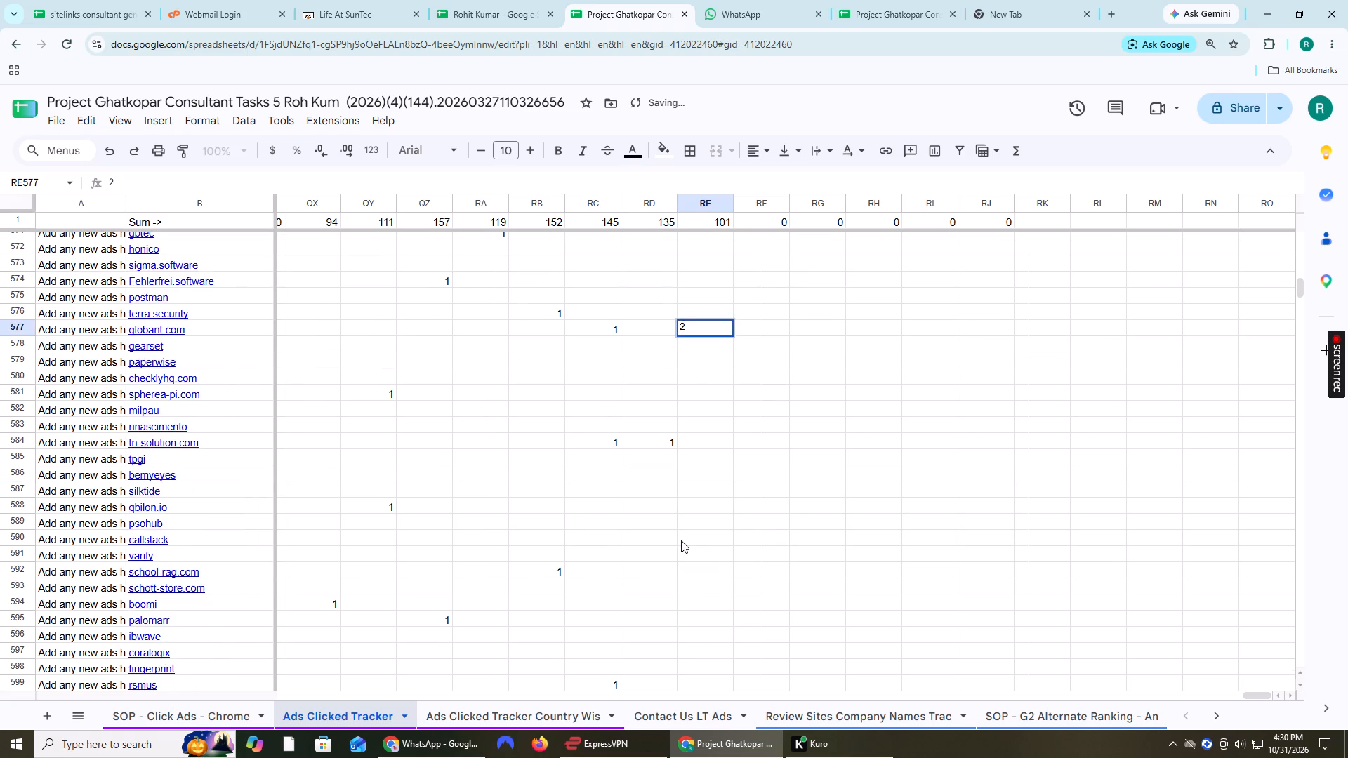
key("1")
left_click(693, 607)
scroll(706, 637, "down", 7)
left_click(719, 363)
key("1")
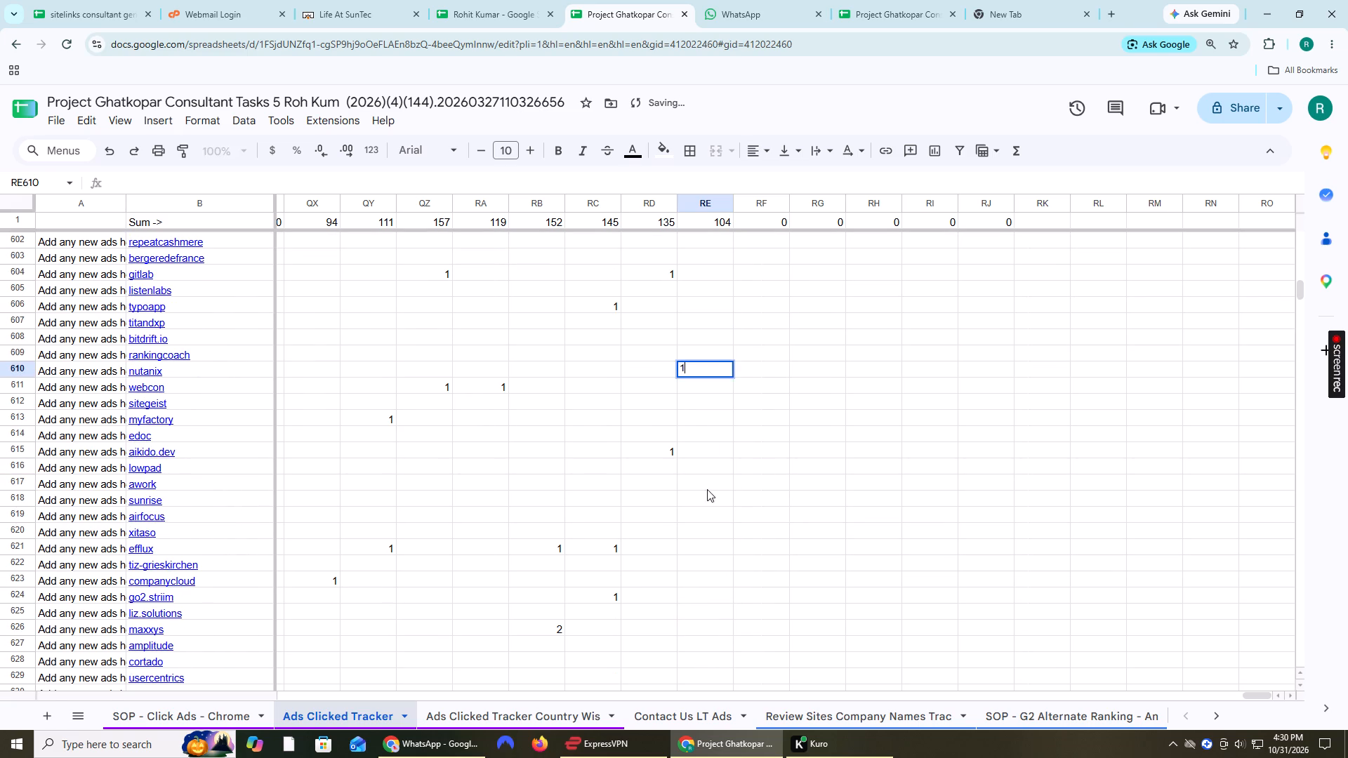
left_click(689, 613)
key("1")
left_click(708, 685)
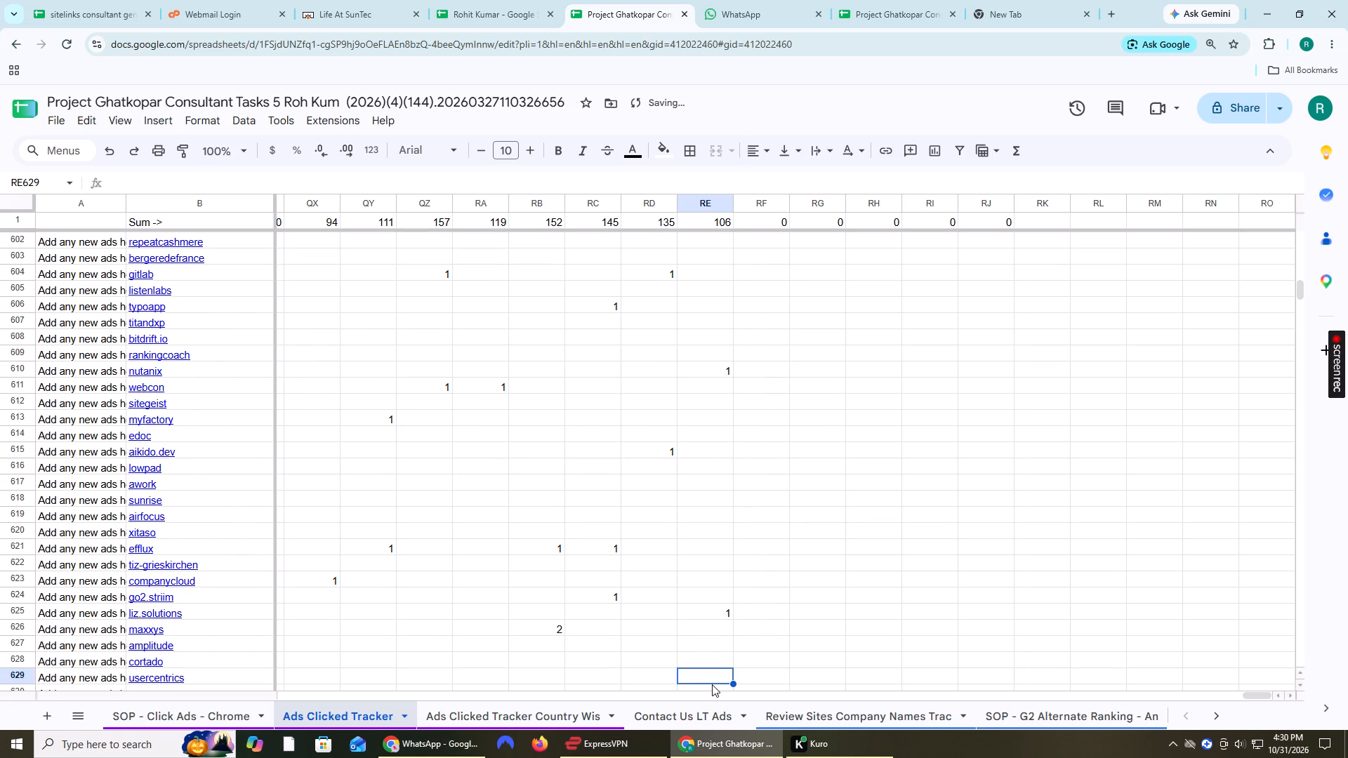
Enter 1 in the 31-Oct-26 column for itmethods, compute.hivenet.com, jamf and electric.ai.
scroll(718, 507, "down", 3)
scroll(705, 588, "down", 5)
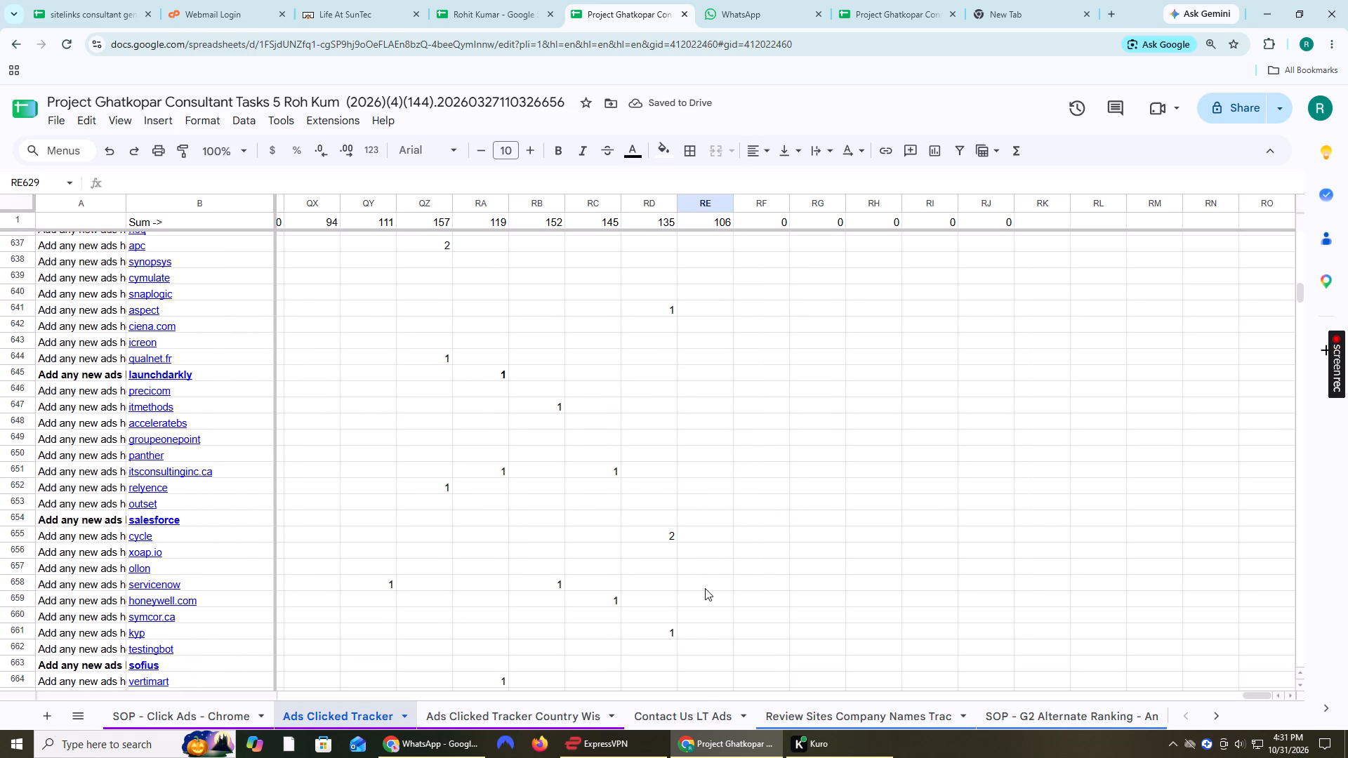
left_click(708, 411)
key("1")
left_click(703, 489)
scroll(702, 533, "down", 7)
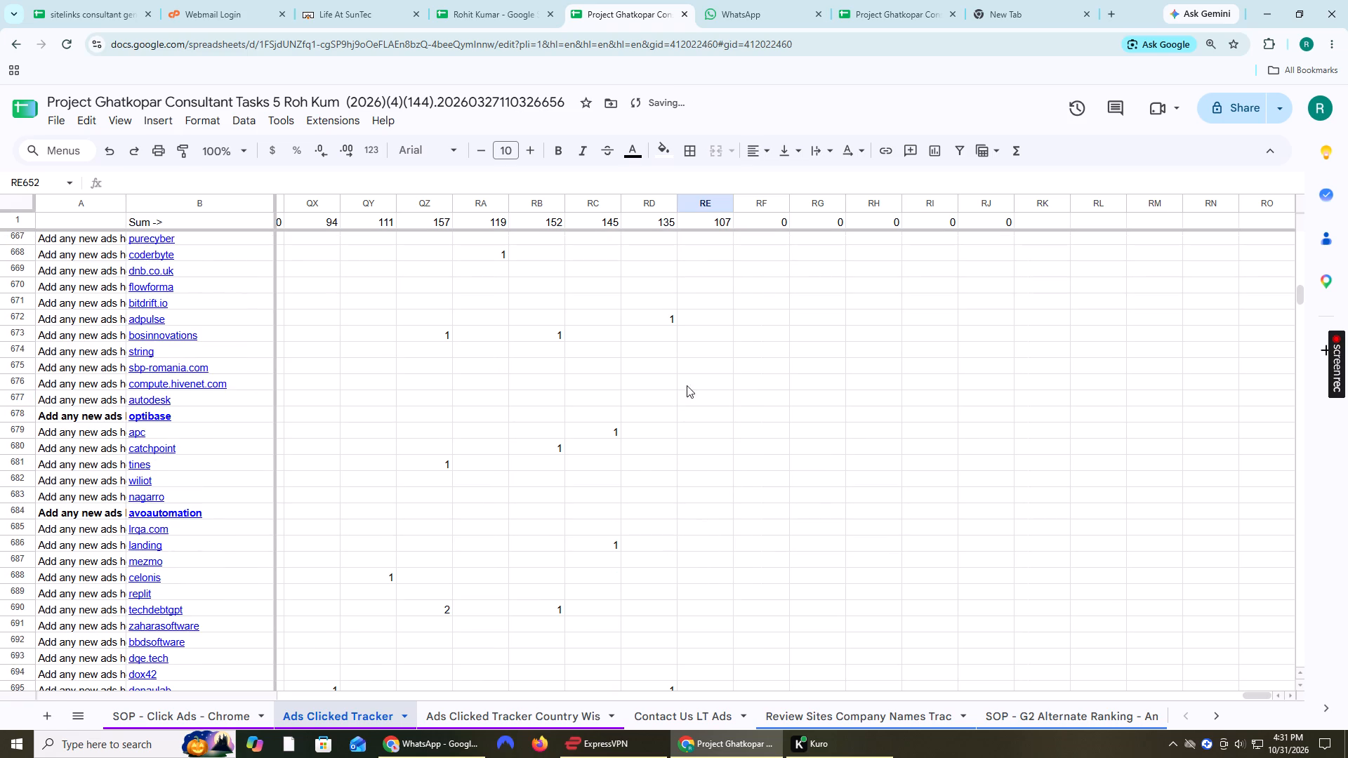
left_click(687, 385)
key("1")
left_click(706, 507)
scroll(703, 552, "down", 8)
left_click(700, 353)
key("1")
left_click(711, 536)
key("1")
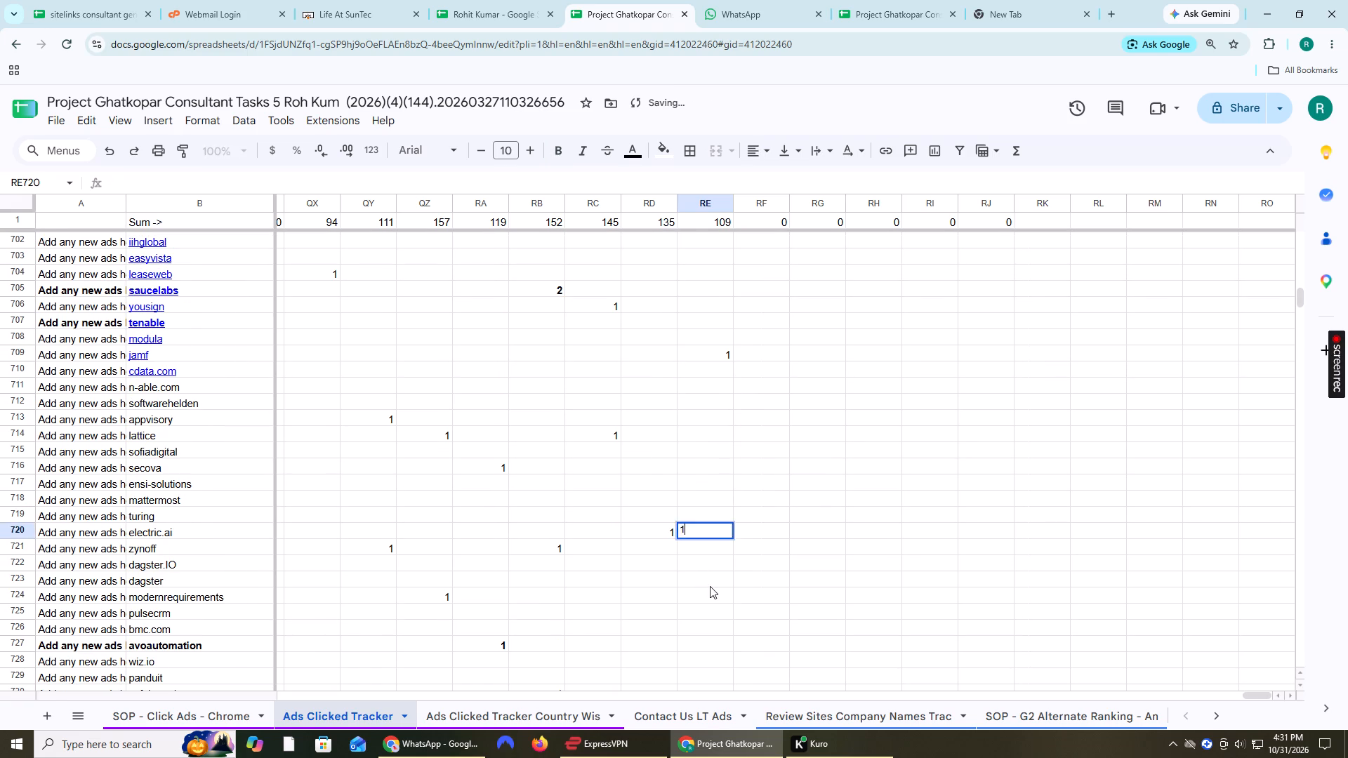
left_click(710, 586)
Enter 1 in the 31-Oct-26 column for aptean.com, tungstenautomation.COM, storyblok.com and userway.org.
scroll(710, 623, "down", 7)
left_click(719, 425)
key("1")
left_click(719, 564)
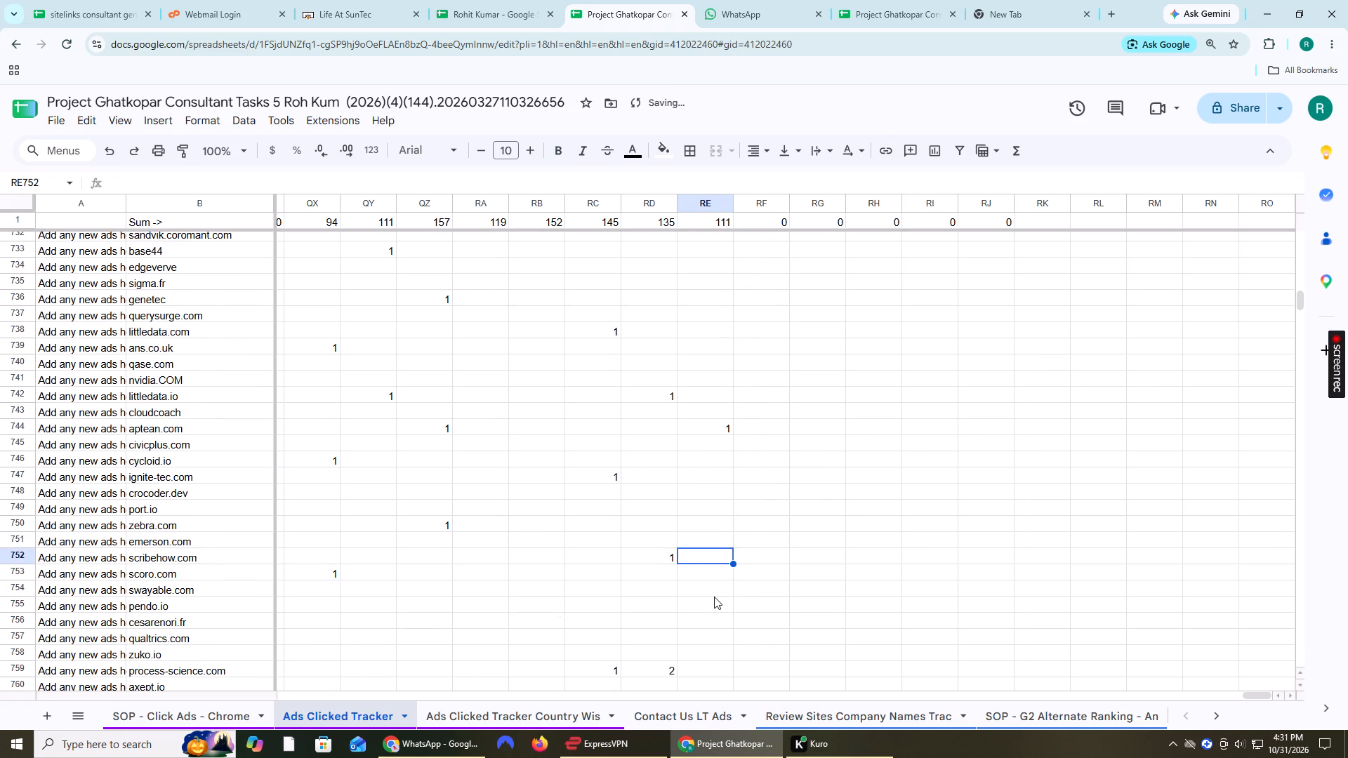
left_click(714, 597)
scroll(706, 597, "down", 7)
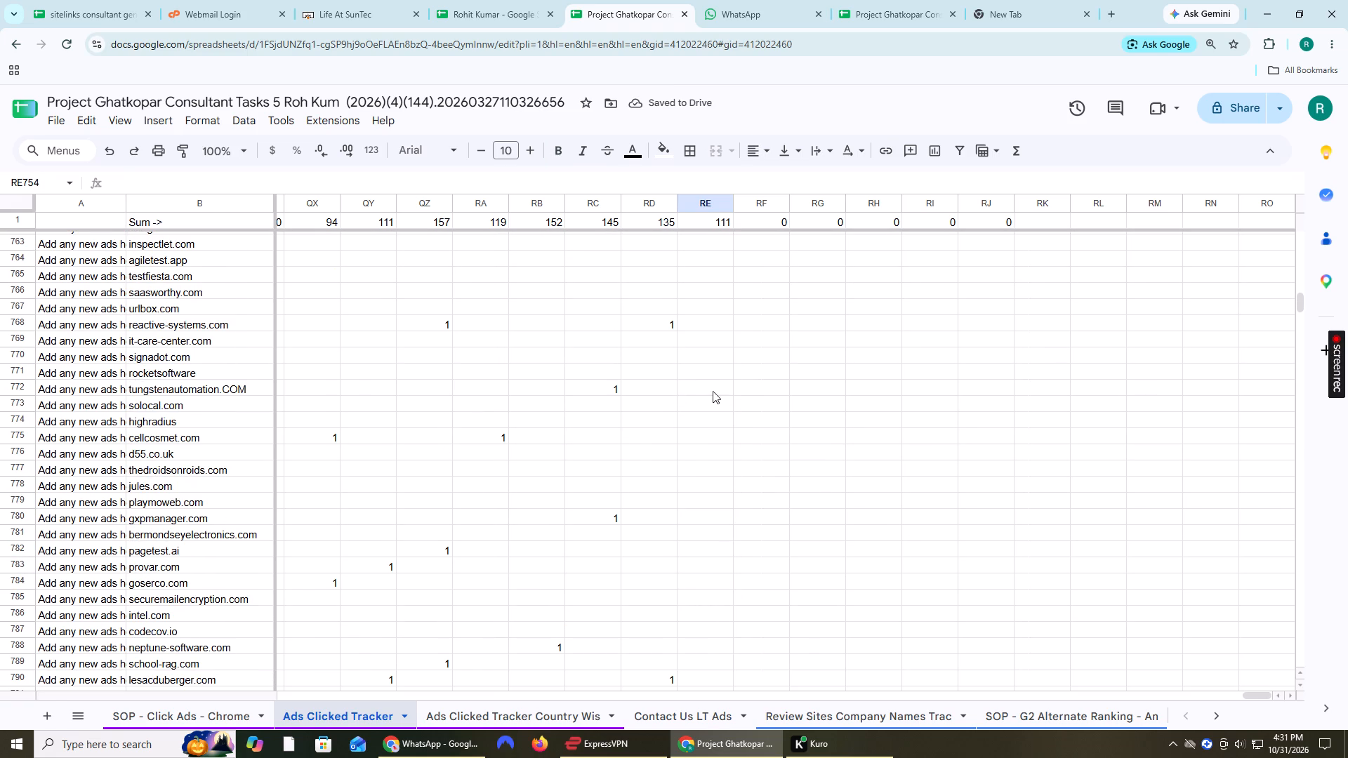
left_click(705, 391)
key("1")
left_click(693, 499)
scroll(680, 571, "down", 6)
left_click(697, 352)
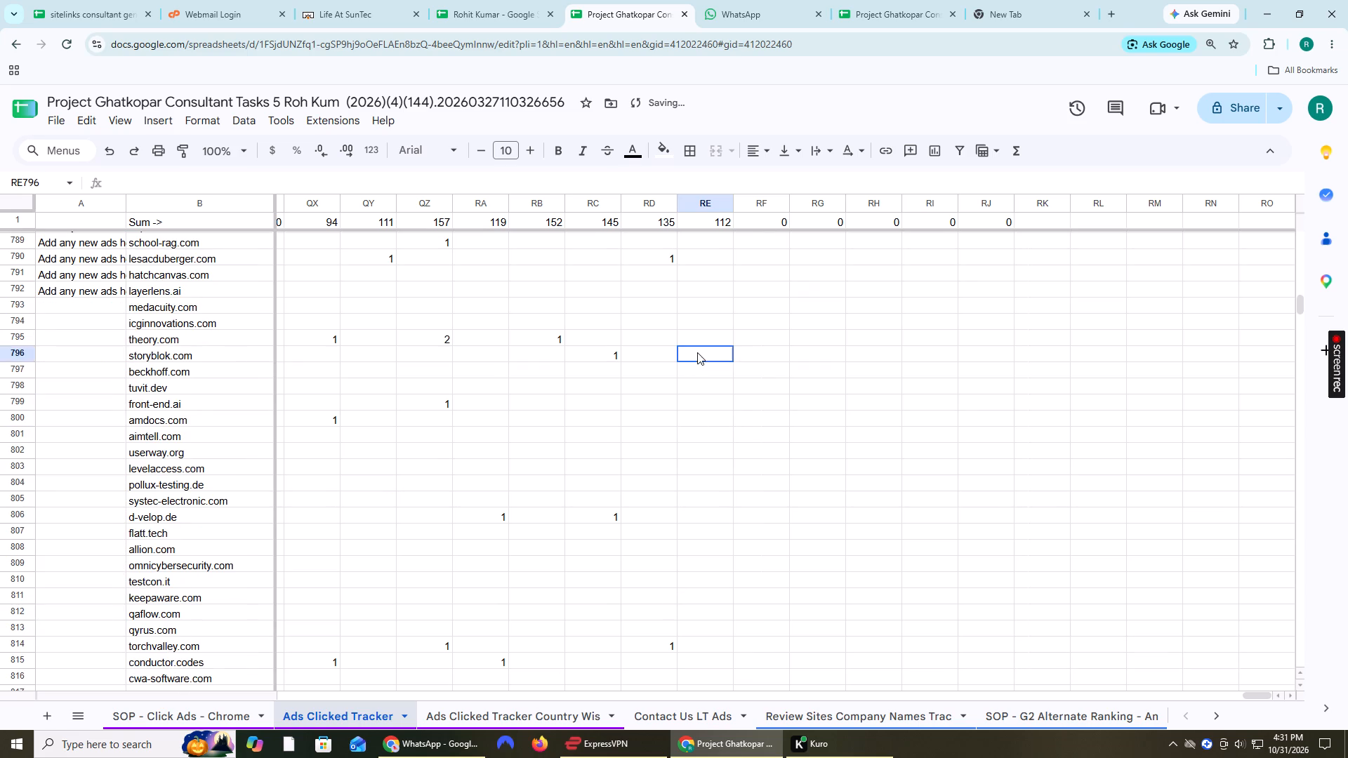
key("1")
left_click(683, 454)
key("1")
left_click(683, 598)
Enter 31-Oct-26 counts of 1 for zaharasoftware.com in row 842, 1 for testautomationtools.com and 2 for rttsweb.com.
scroll(688, 601, "down", 8)
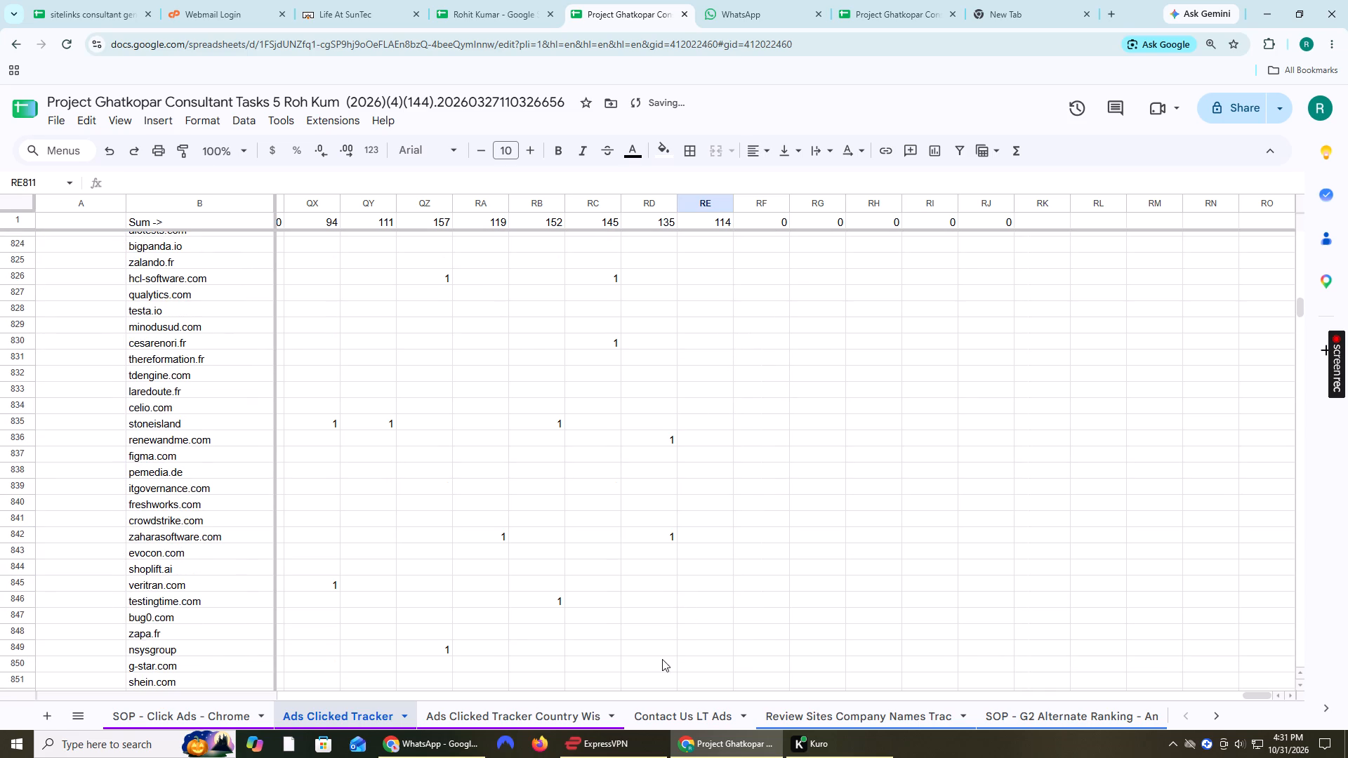
left_click(694, 540)
key("1")
left_click(689, 583)
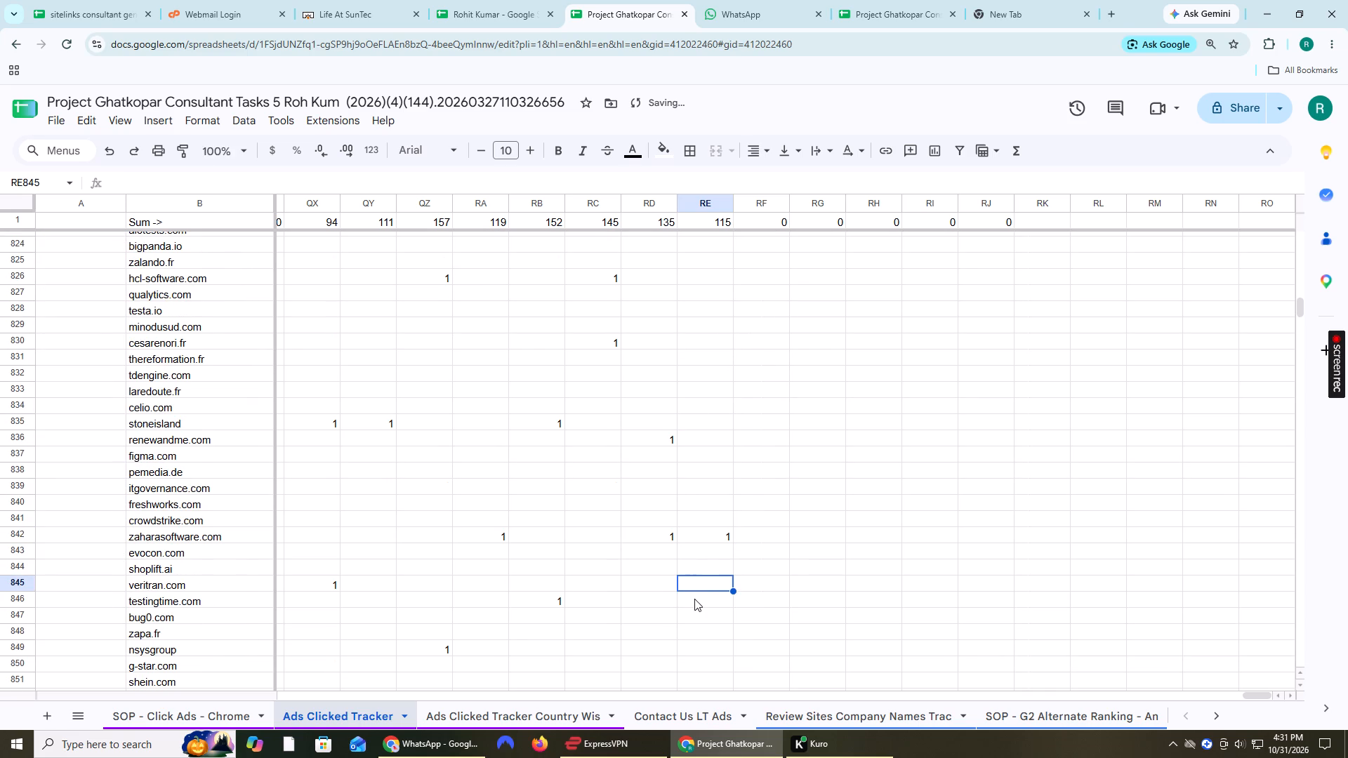
scroll(694, 599, "down", 7)
left_click(695, 442)
key("1")
left_click(701, 554)
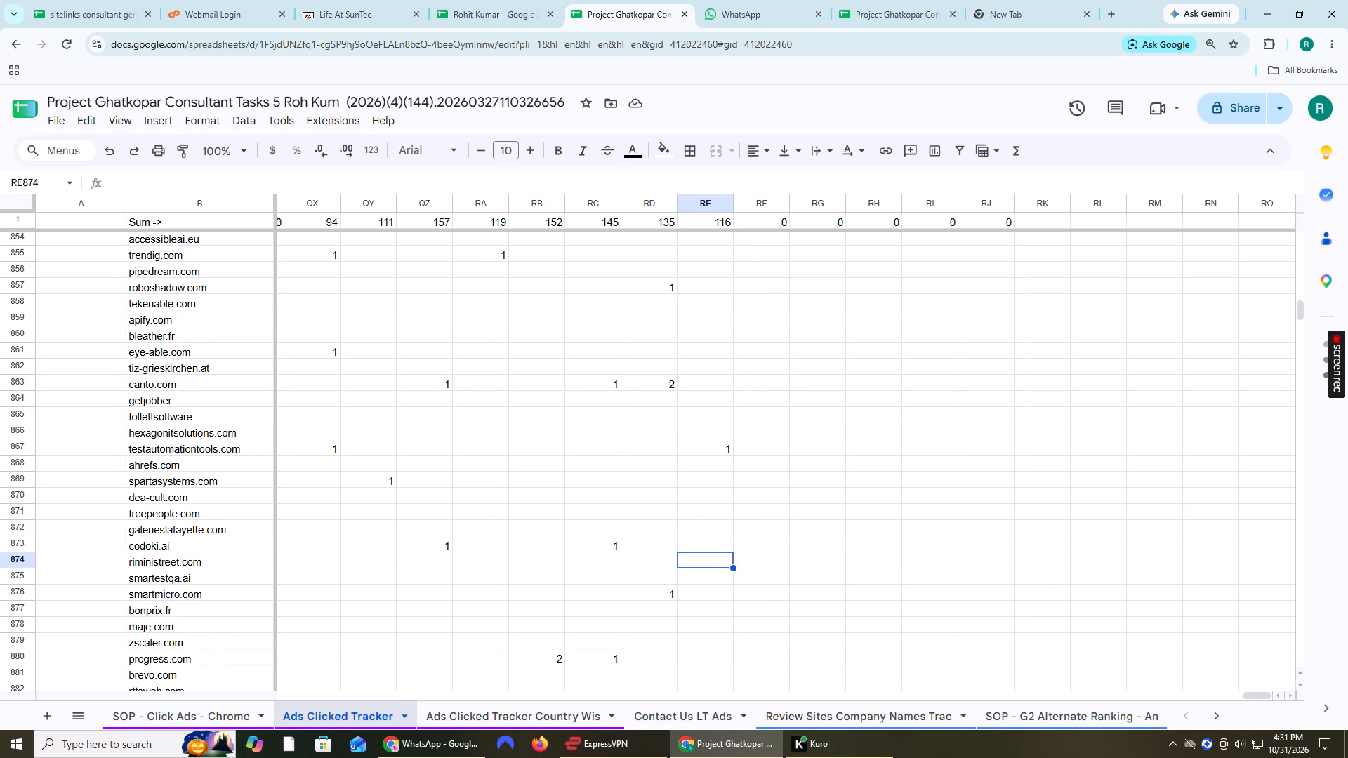
scroll(702, 552, "down", 4)
left_click(691, 403)
key("2")
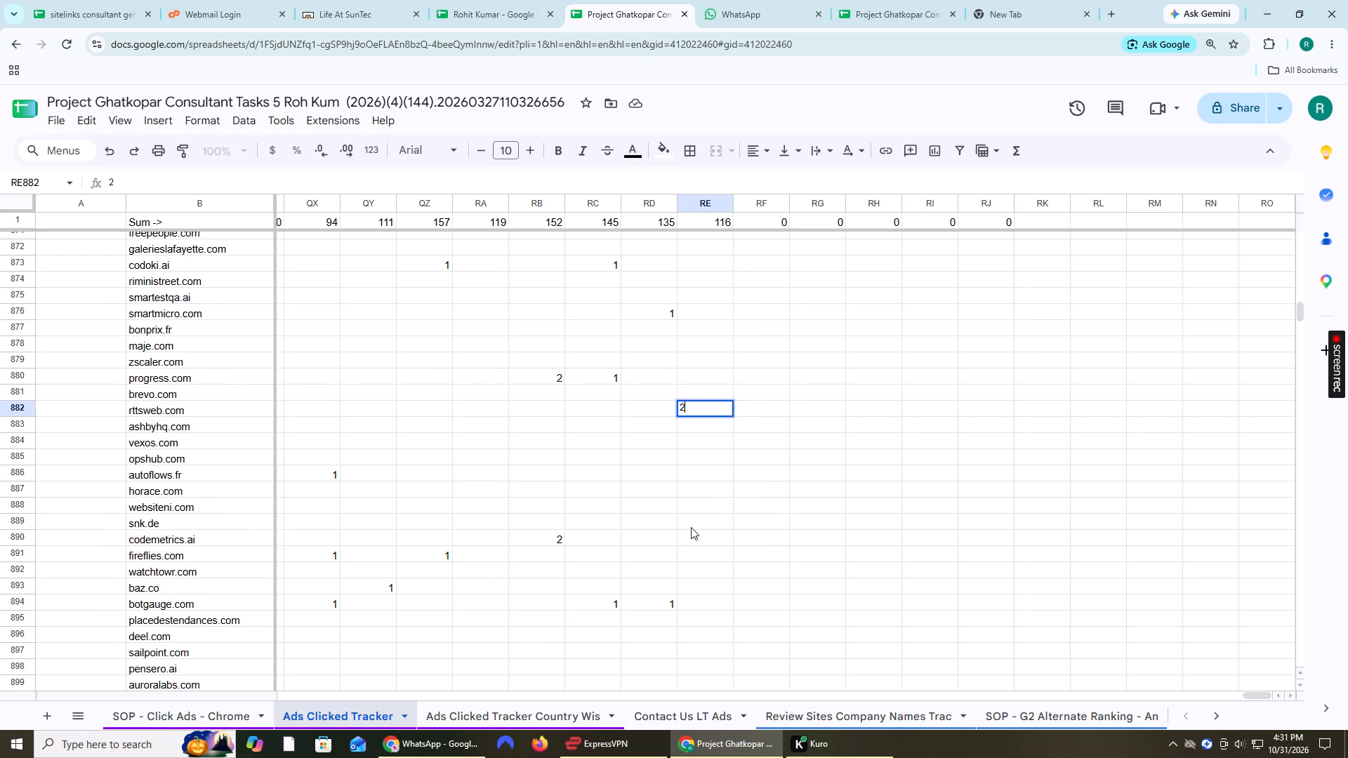
left_click(691, 527)
Enter 1 in the 31-Oct-26 column for both primeintellect.ai and dazzm.com.
scroll(695, 543, "down", 7)
left_click(710, 405)
key("1")
left_click(713, 519)
key("1")
left_click(713, 578)
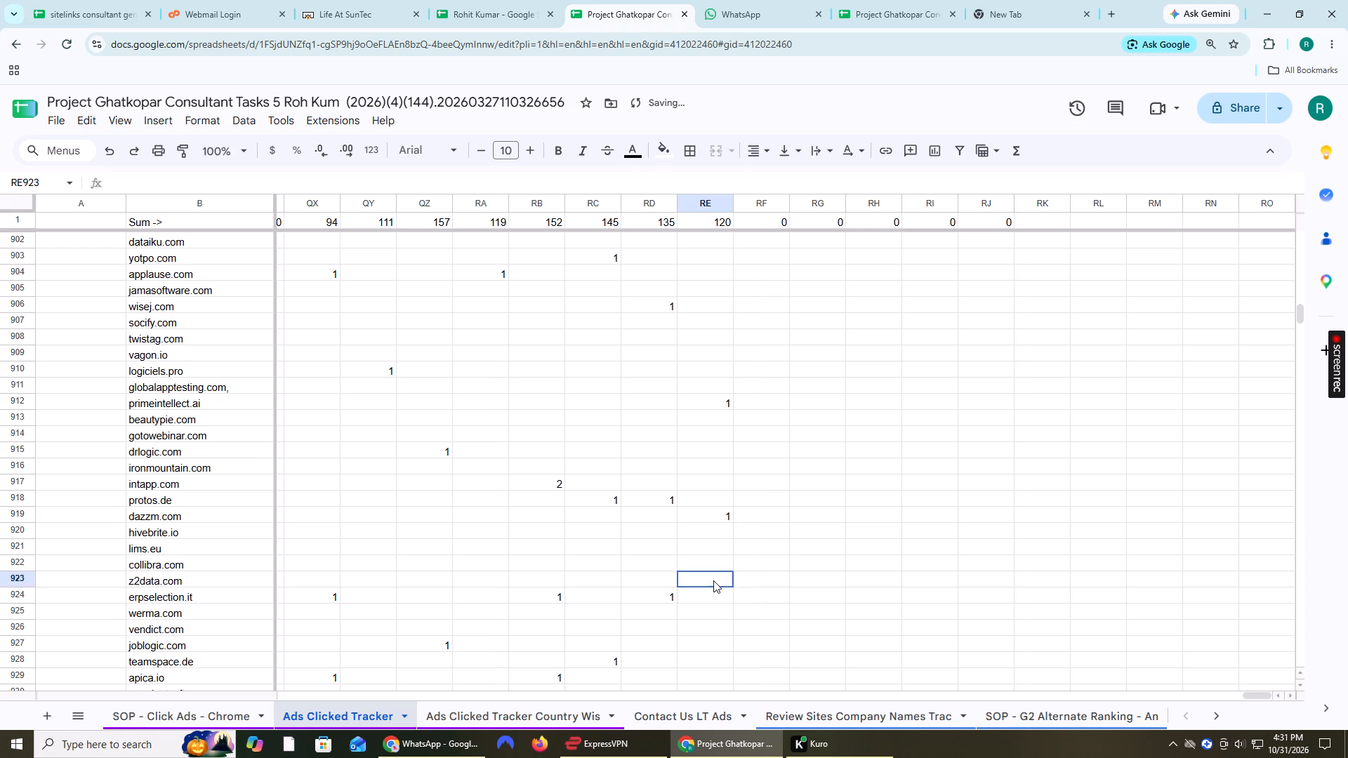
Enter 31-Oct-26 counts of 1 for one company around row 941, one around row 953, and scheer-pas.com.
scroll(713, 613, "down", 7)
left_click(713, 387)
key("1")
left_click(713, 576)
key("1")
left_click(706, 634)
scroll(702, 646, "down", 7)
left_click(706, 439)
key("1")
left_click(706, 586)
Open the Review Sites Company Names tracker sheet.
left_click(826, 722)
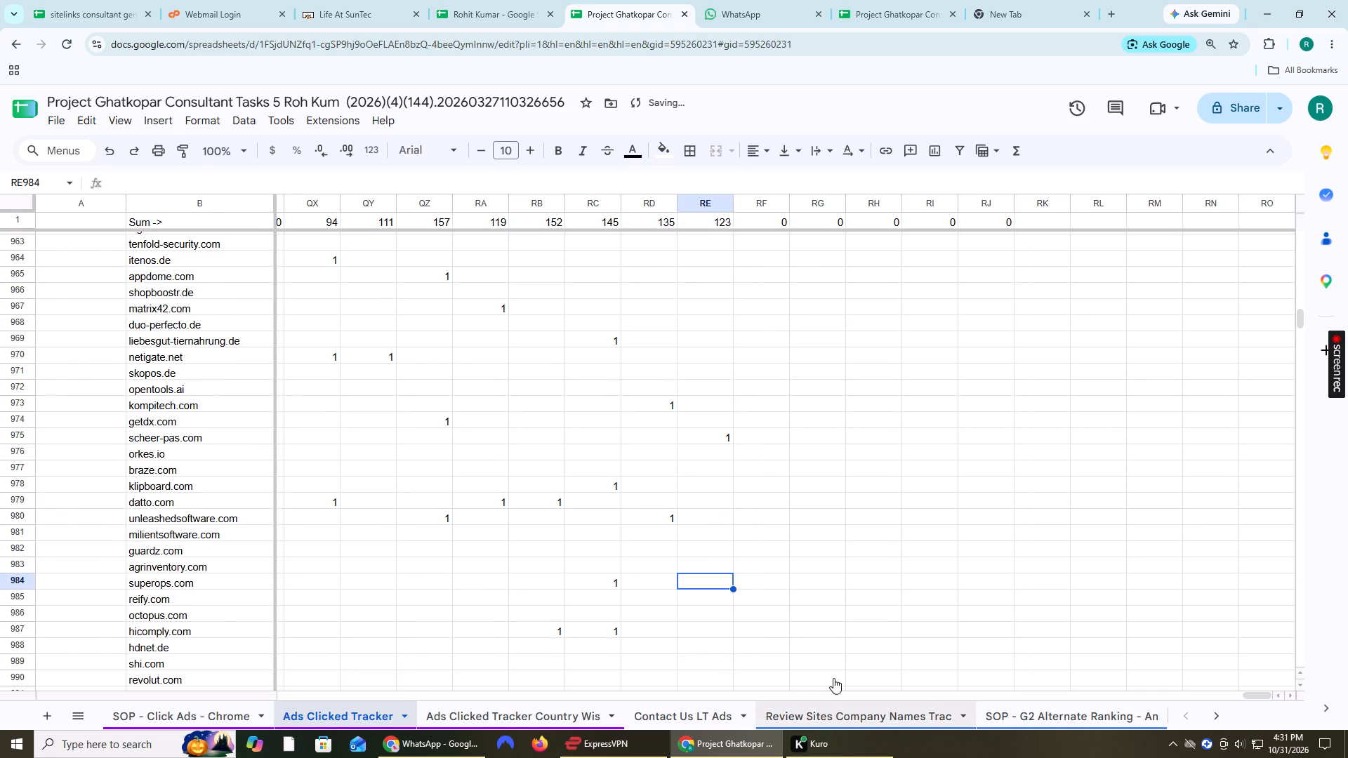
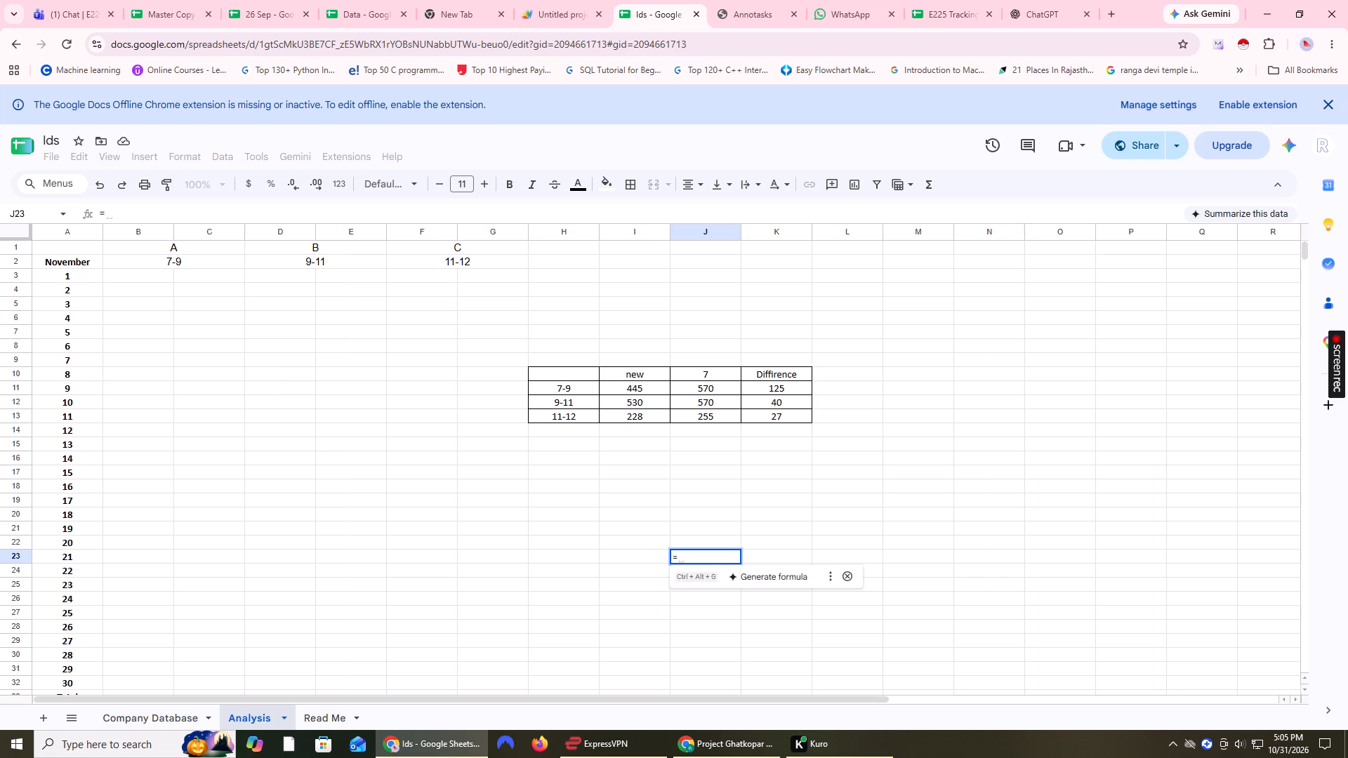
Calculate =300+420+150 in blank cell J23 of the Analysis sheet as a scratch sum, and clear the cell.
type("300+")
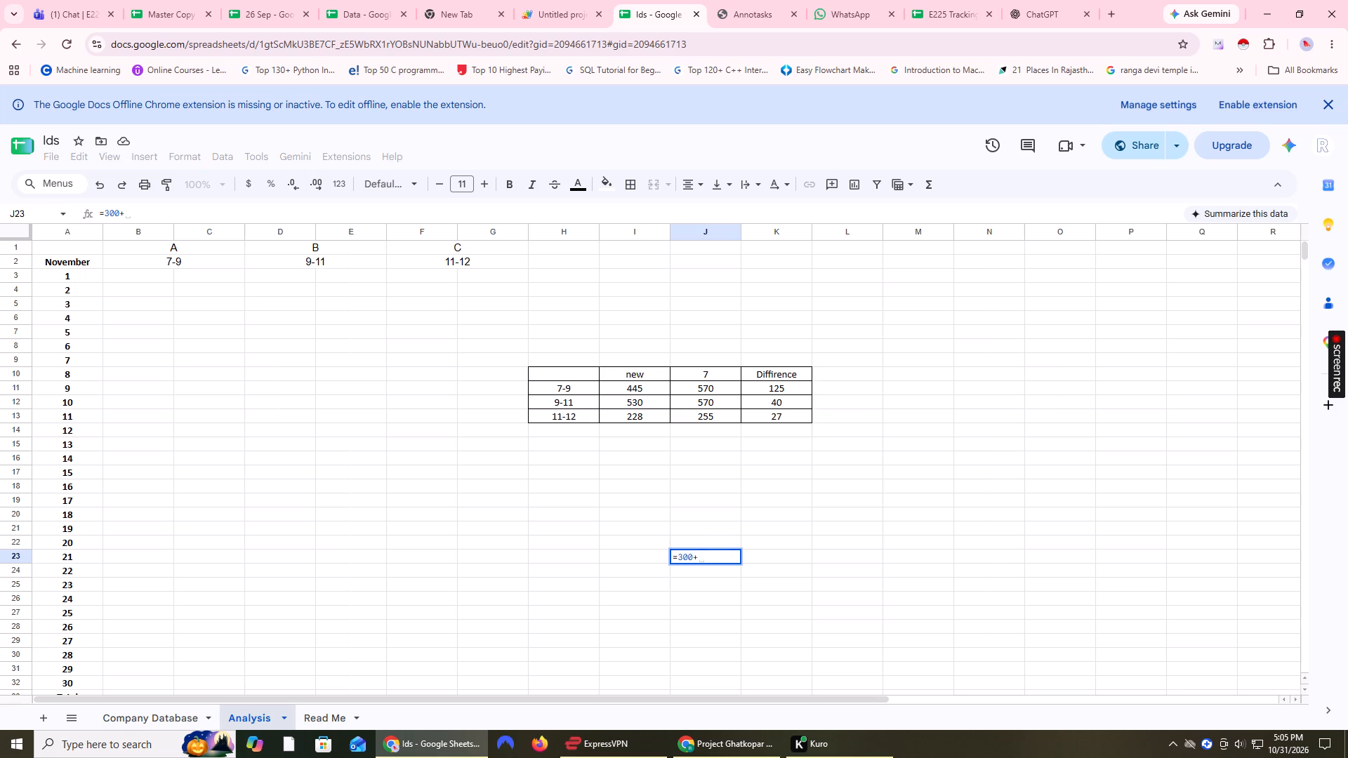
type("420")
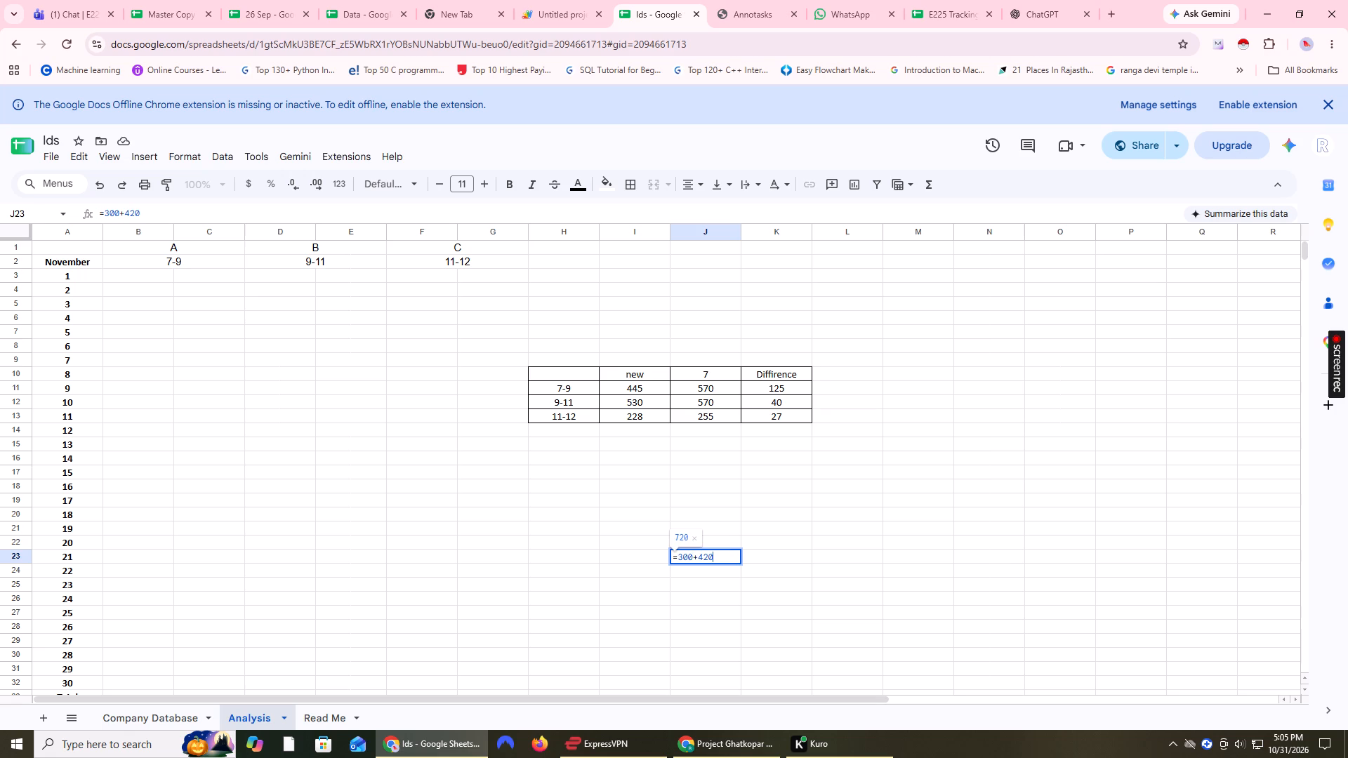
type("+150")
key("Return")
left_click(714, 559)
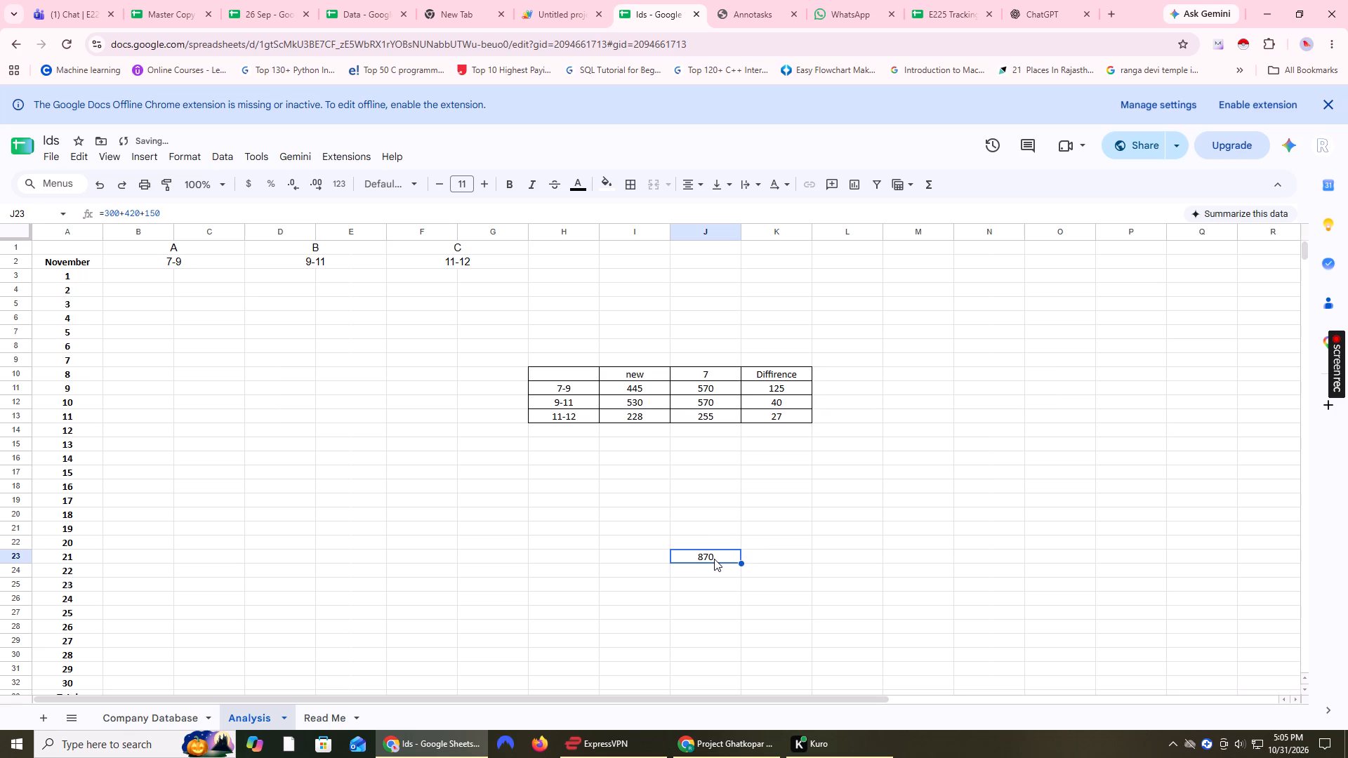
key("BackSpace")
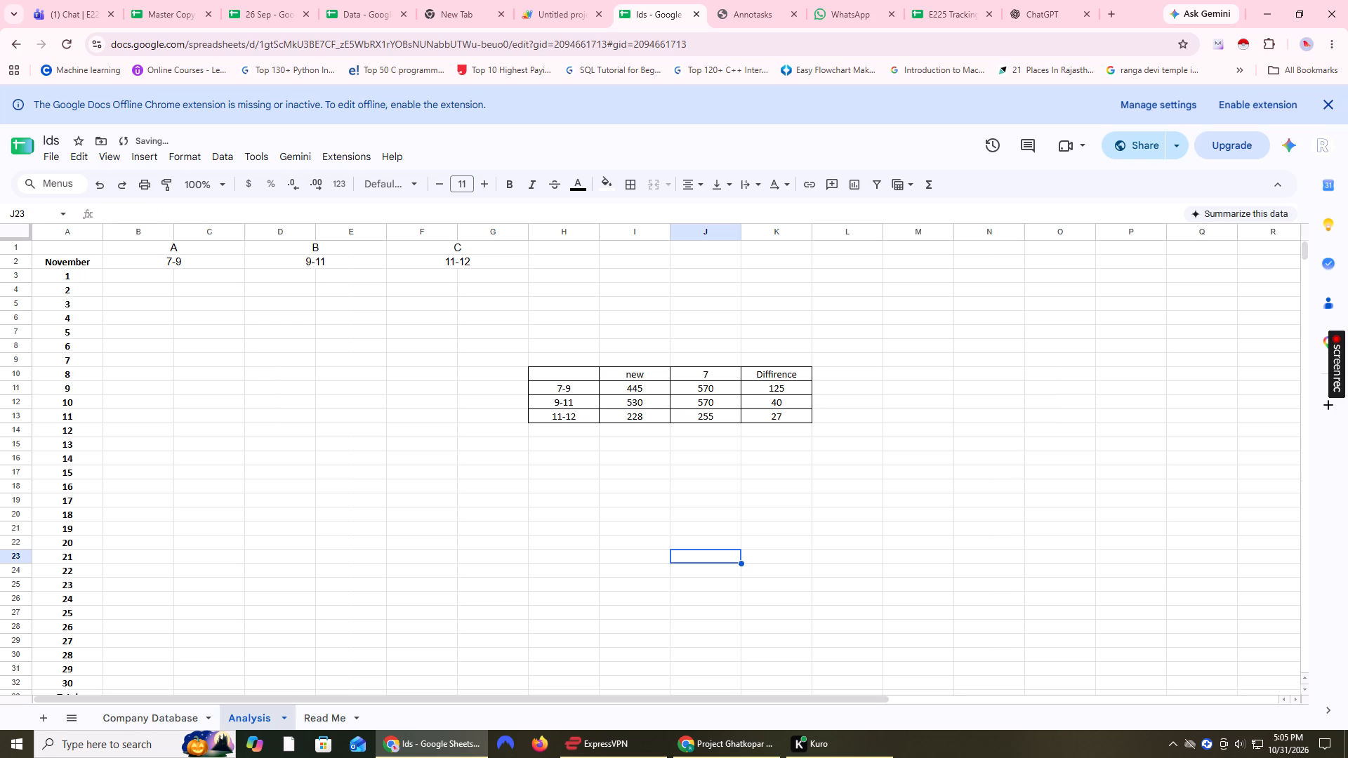
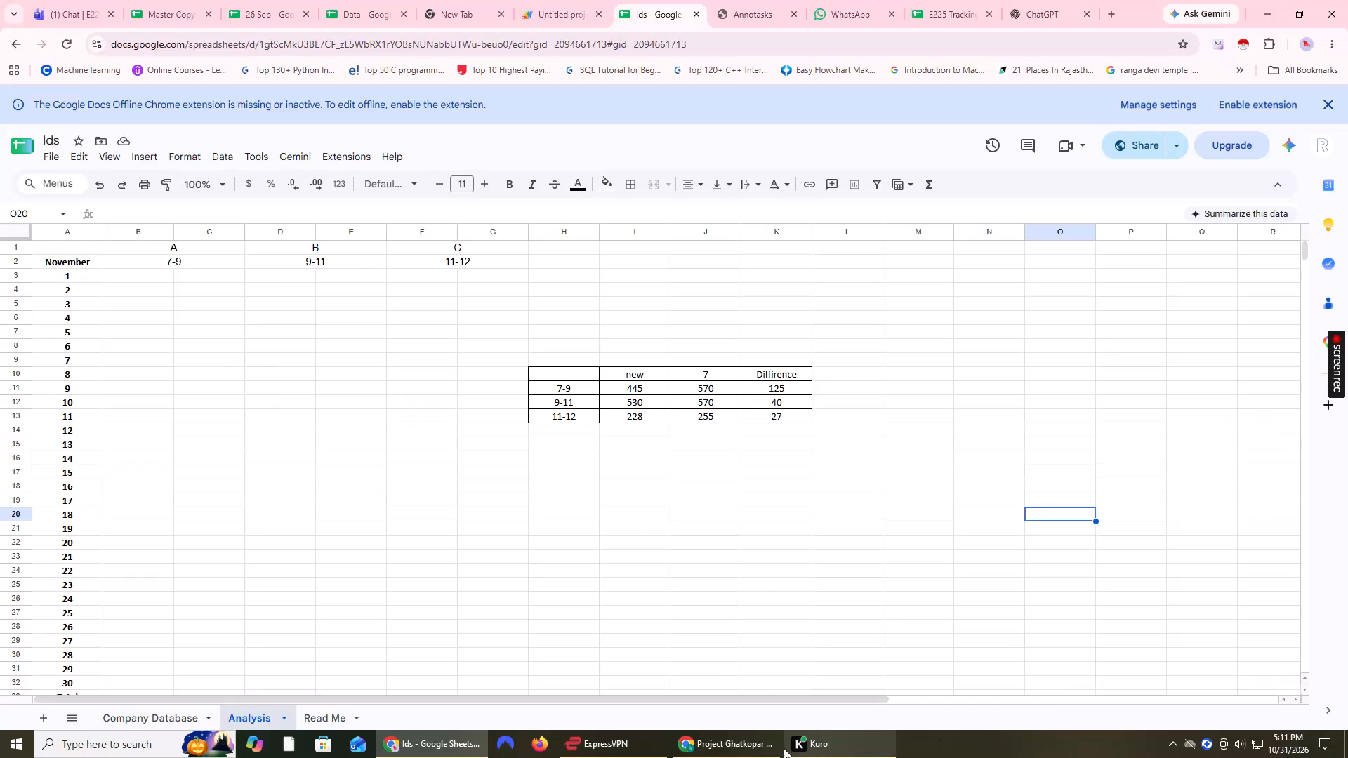
Switch to the Project Ghatkopar Consultant Tasks spreadsheet and view the Ads Clicked Tracker sheet.
left_click(737, 749)
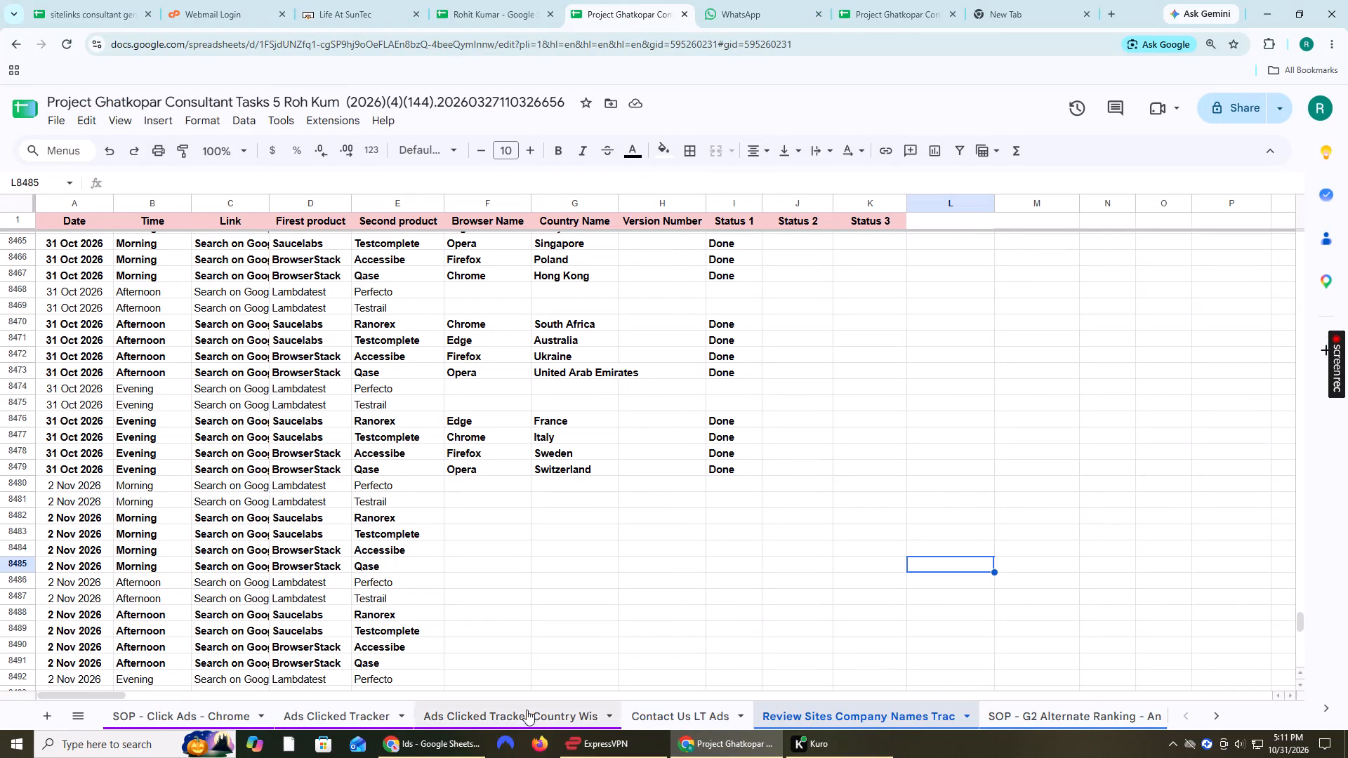
left_click(306, 717)
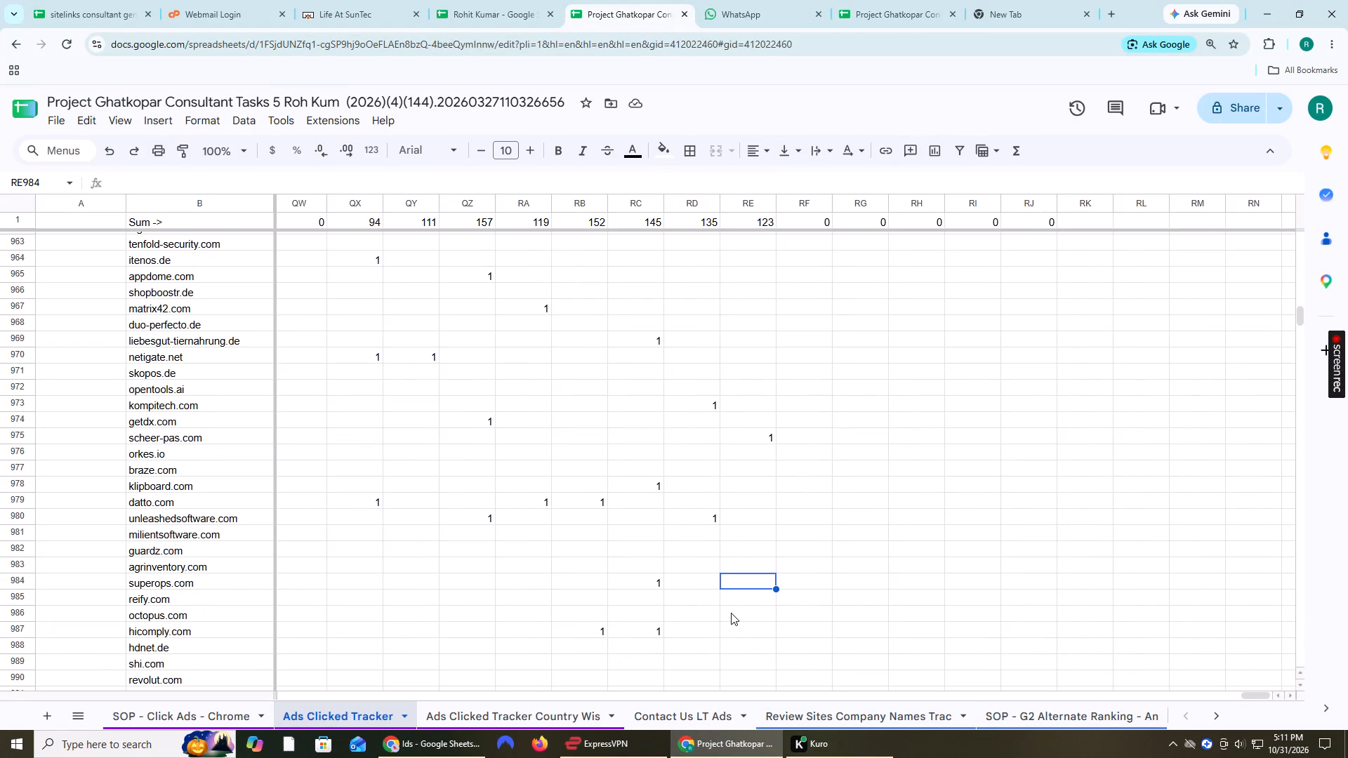
left_click(1017, 527)
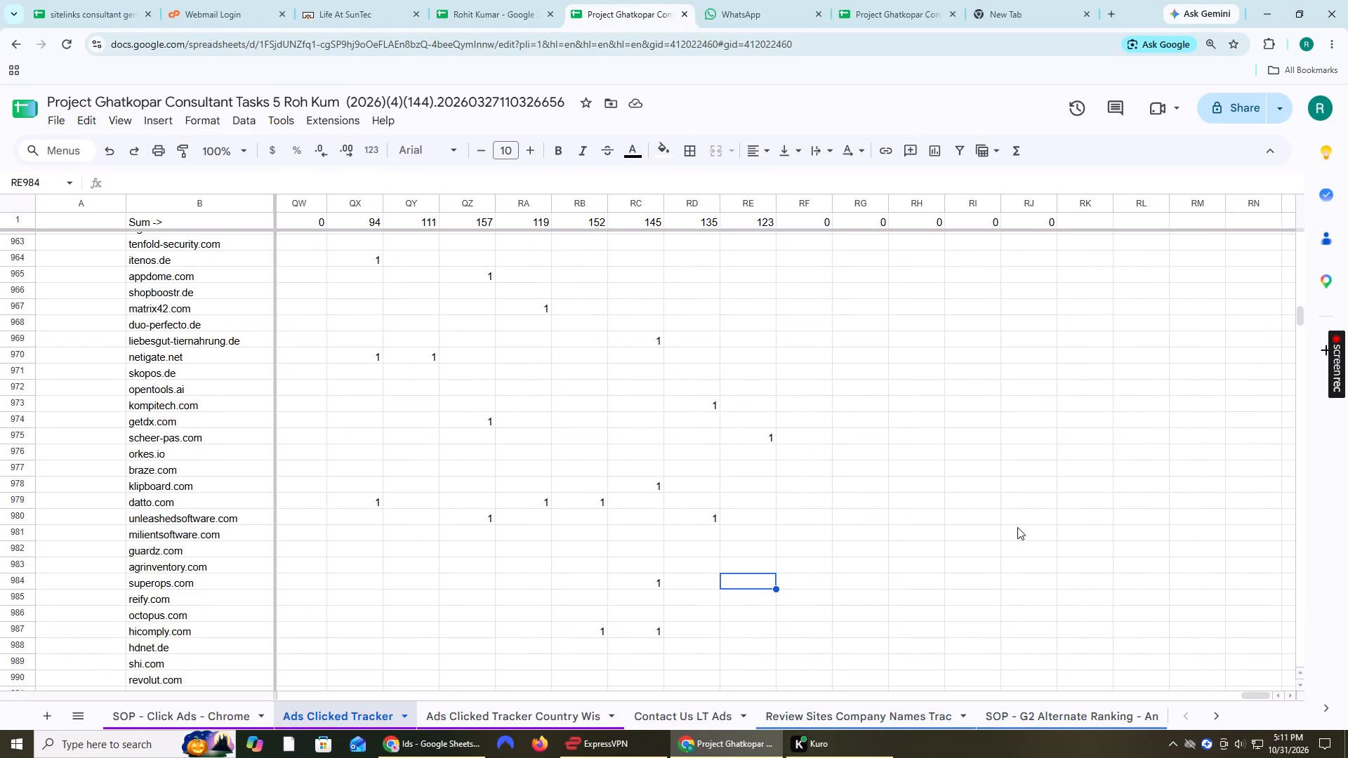
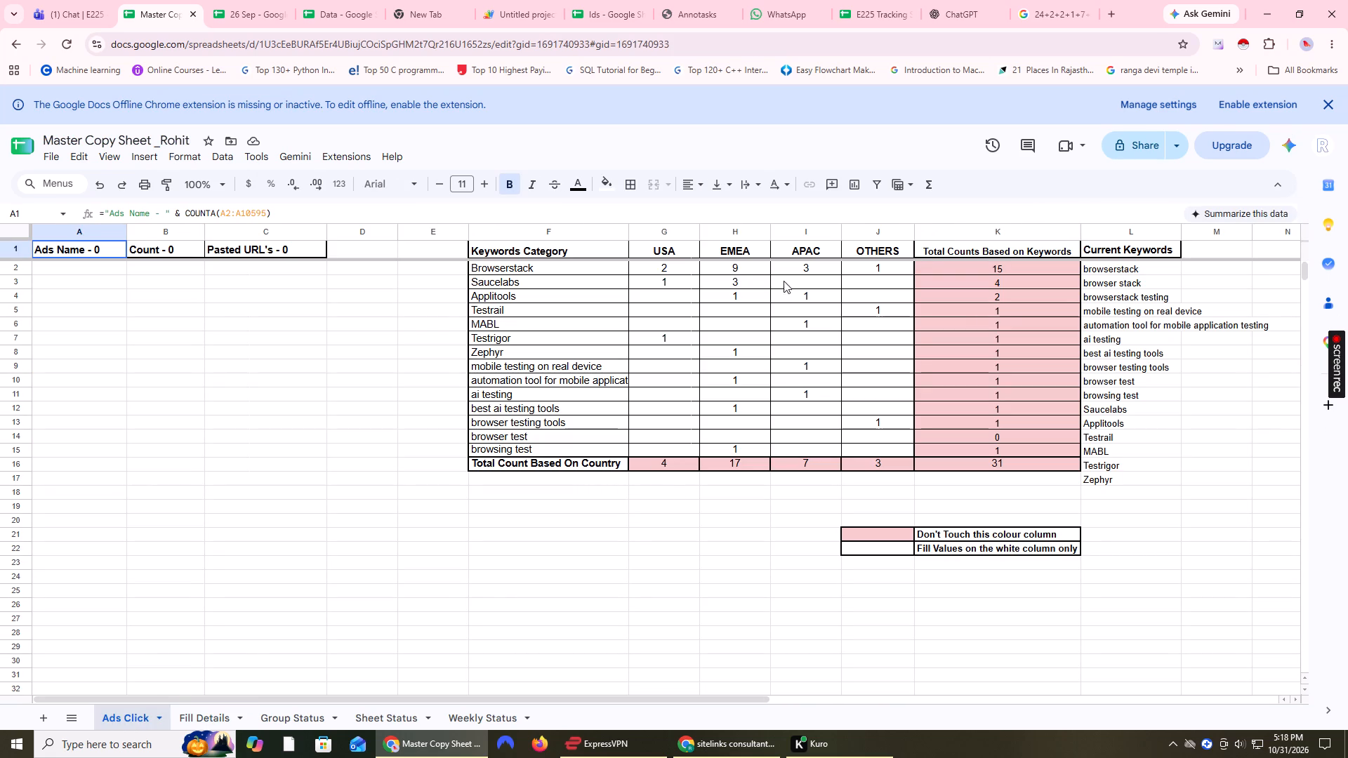
Set the USA count for the Saucelabs keyword to 2 in the Master Copy Sheet's Ads Click sheet.
left_click(663, 281)
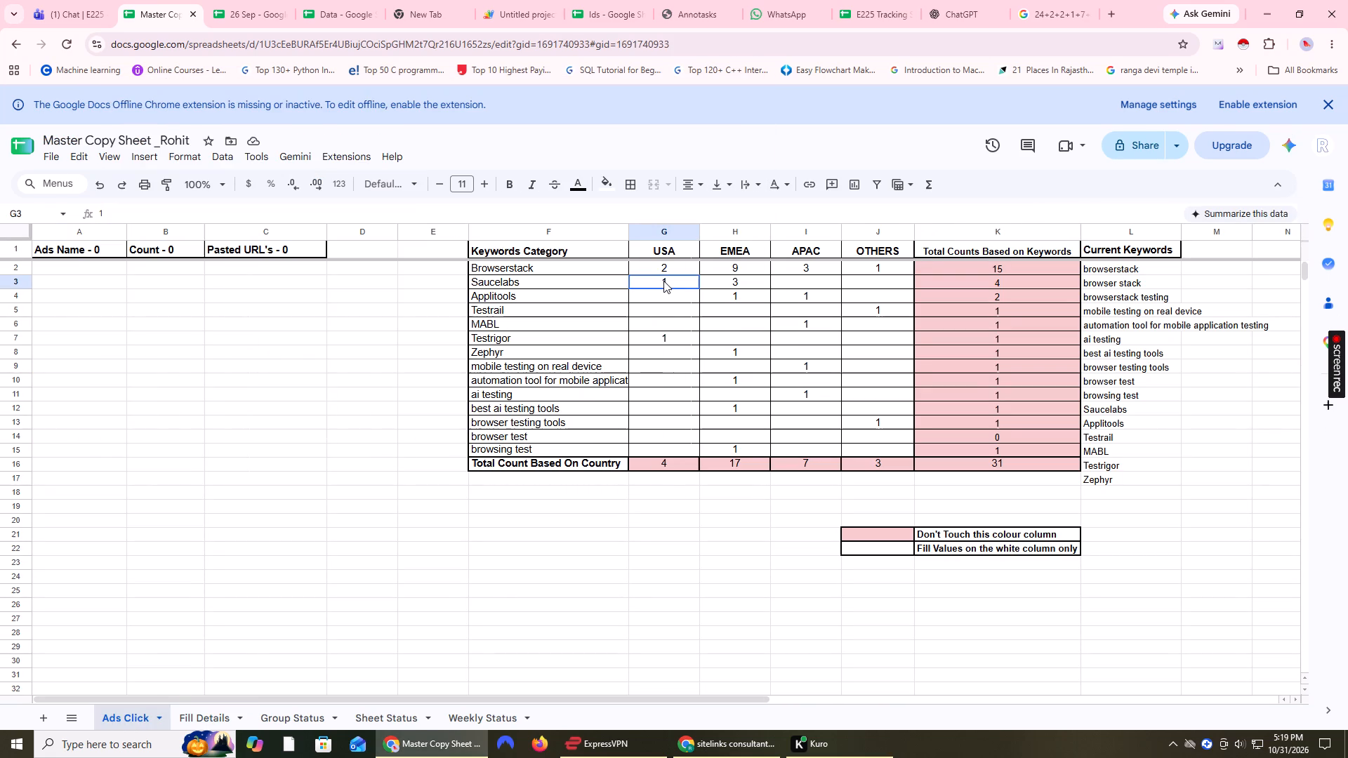
key("2")
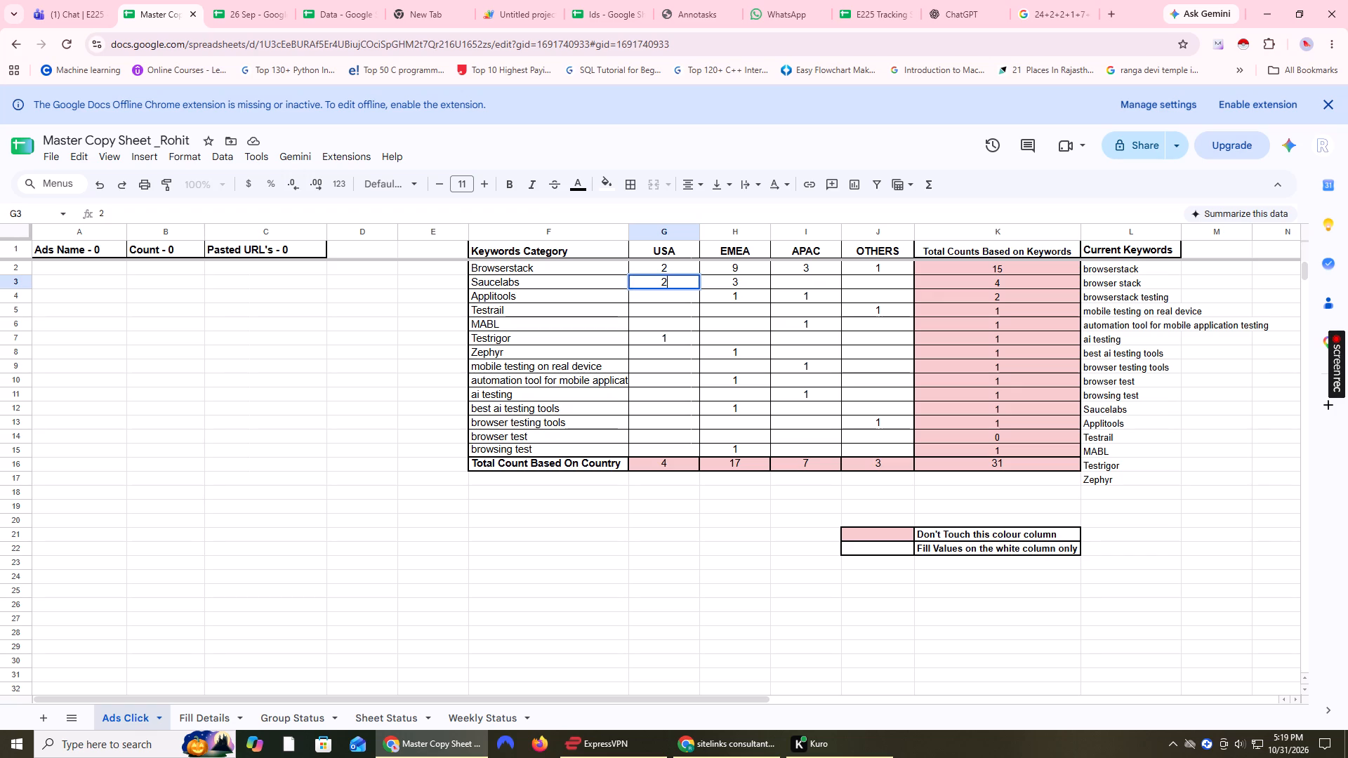
key("Return")
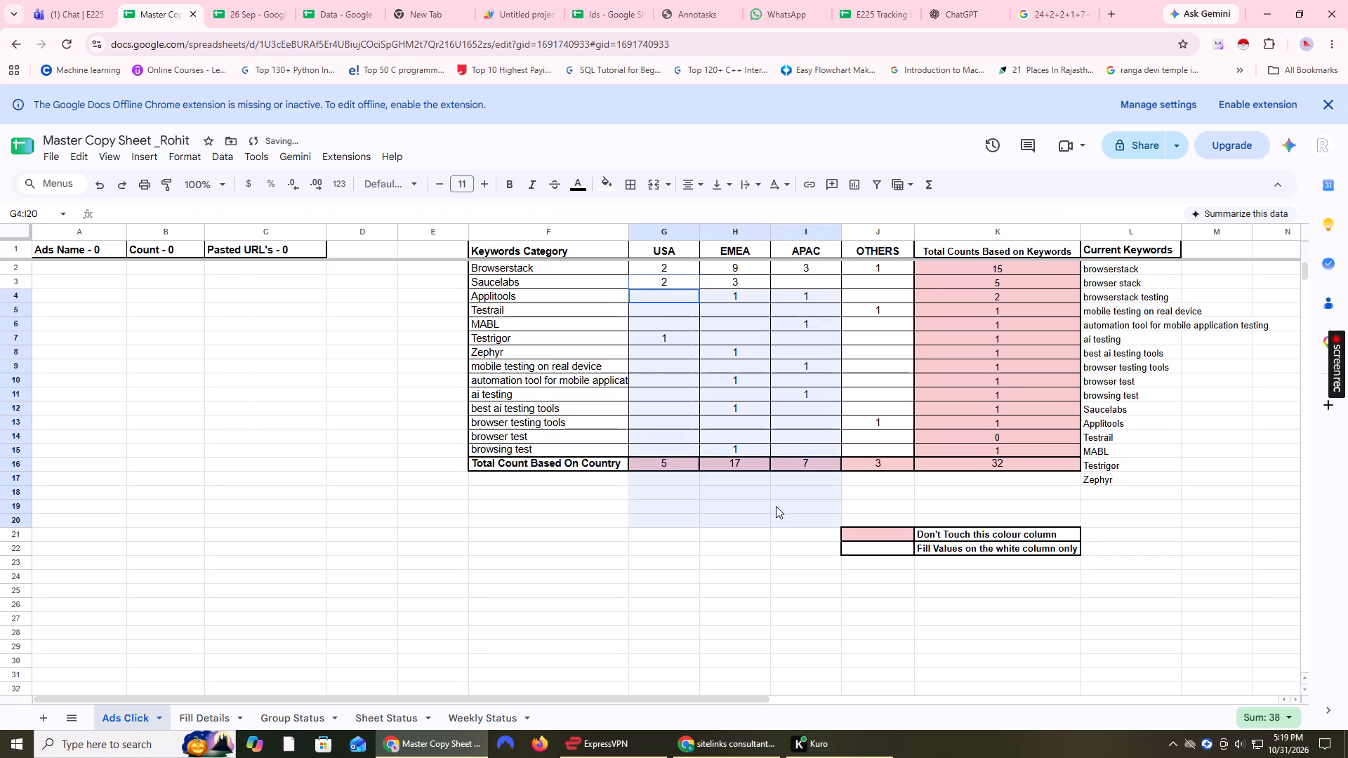
left_click(707, 349)
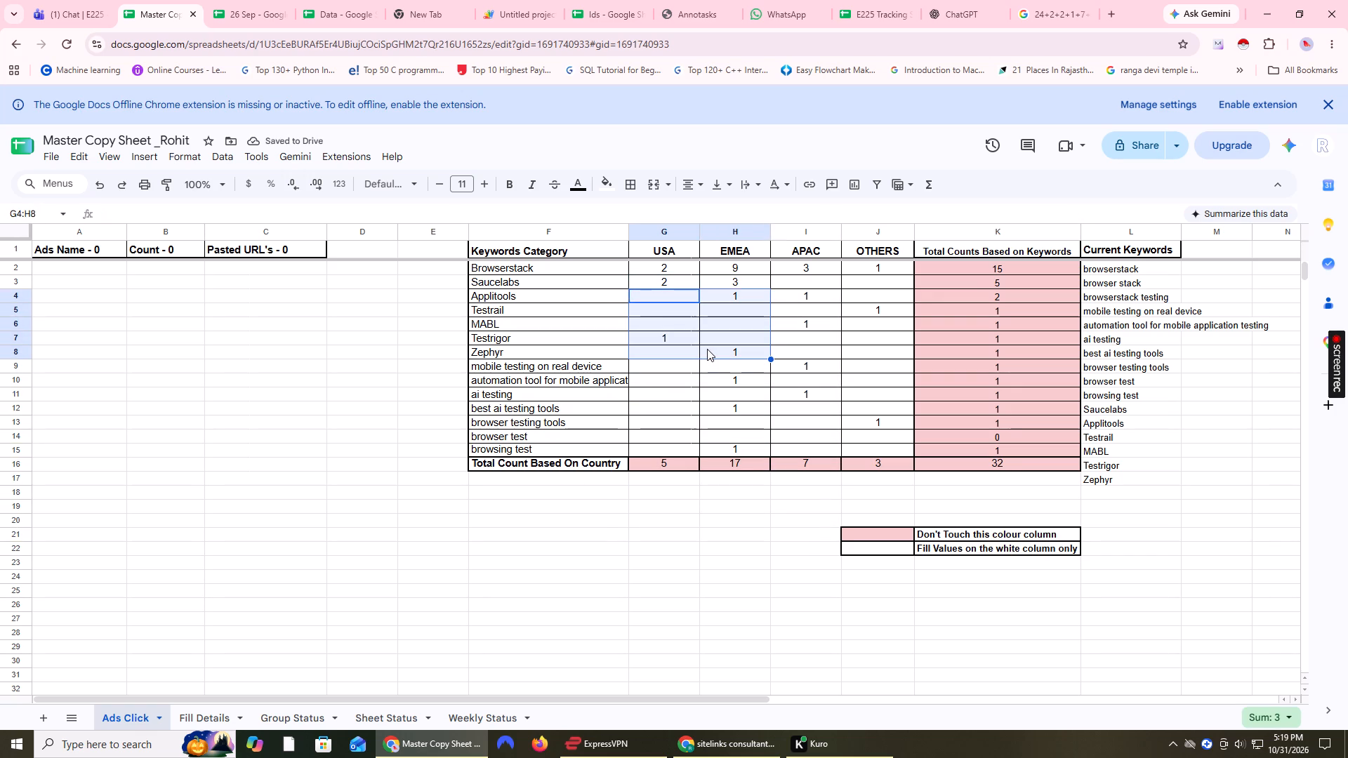
left_click(707, 349)
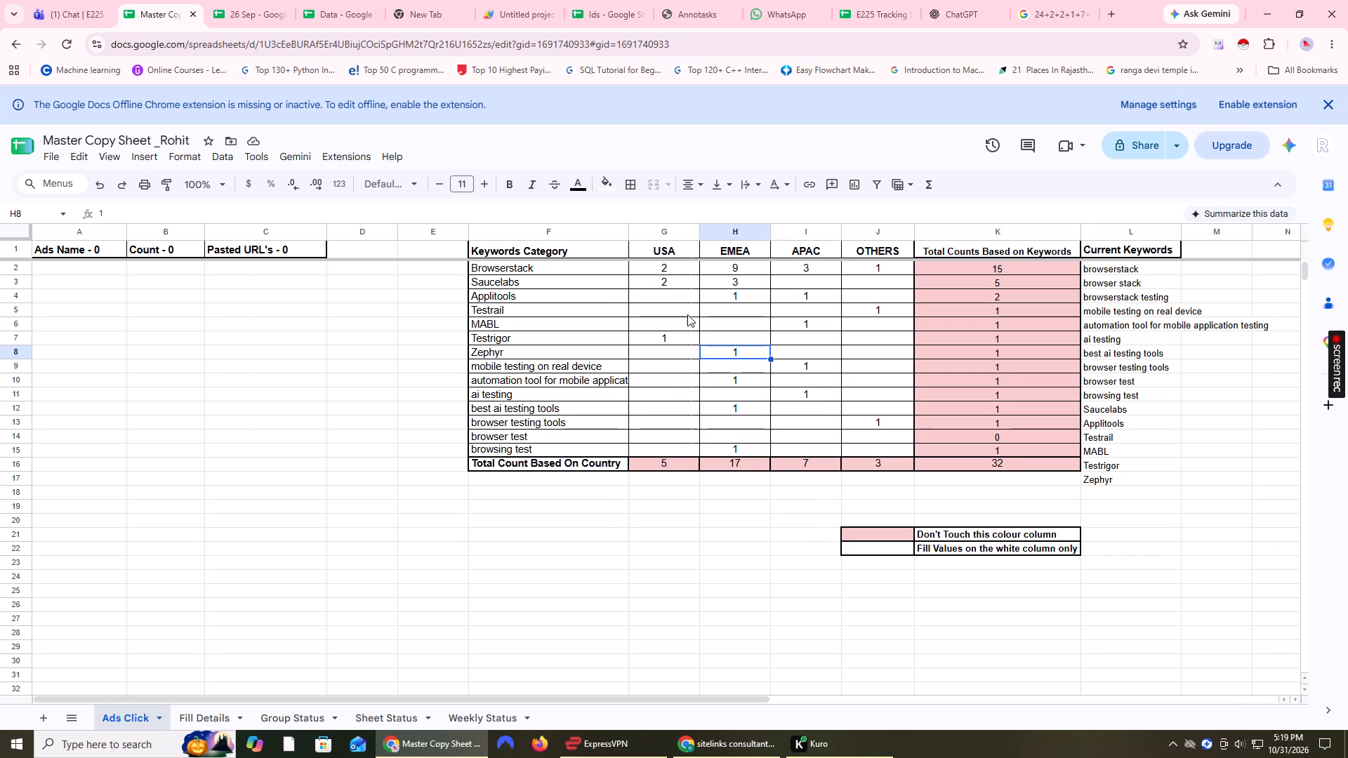
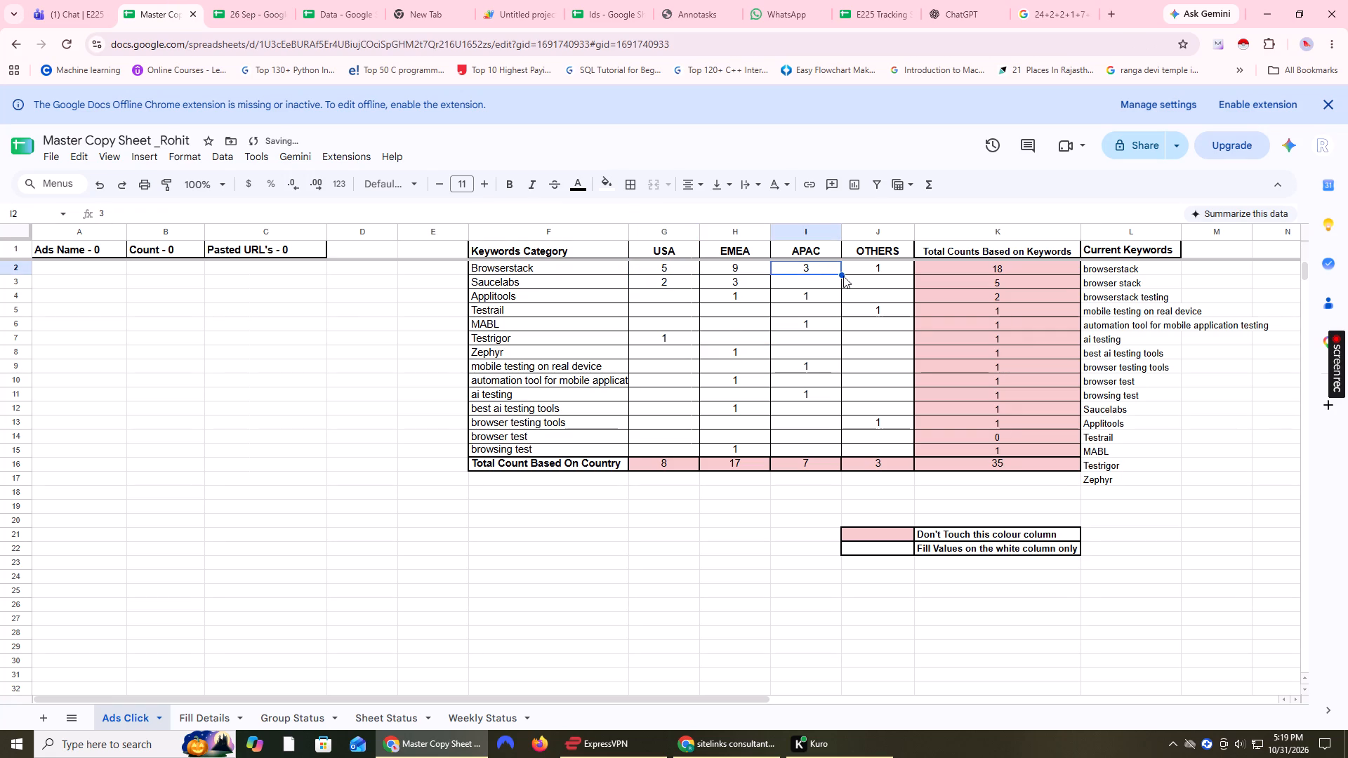
Set the OTHERS count for the Browserstack keyword to 3 in the Ads Click sheet.
left_click(873, 269)
key("3")
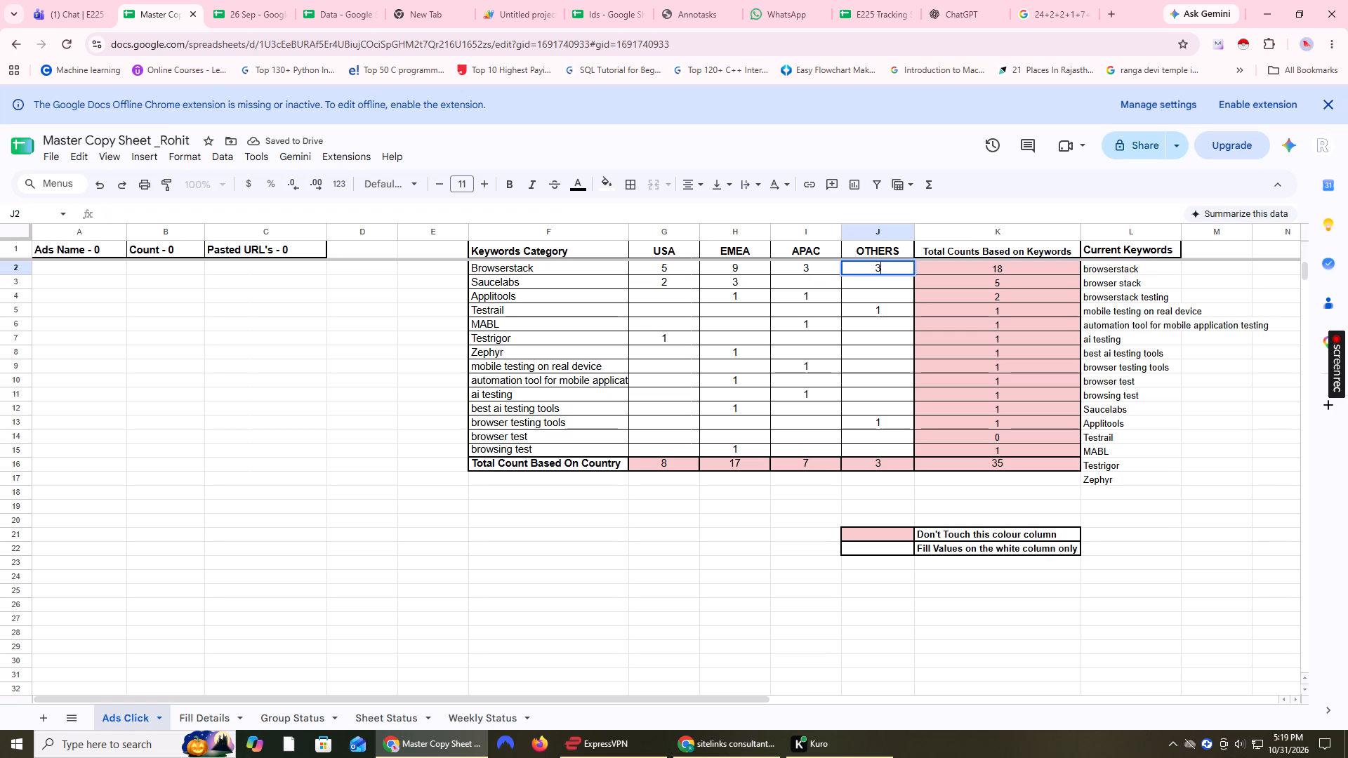
key("Return")
left_click(712, 512)
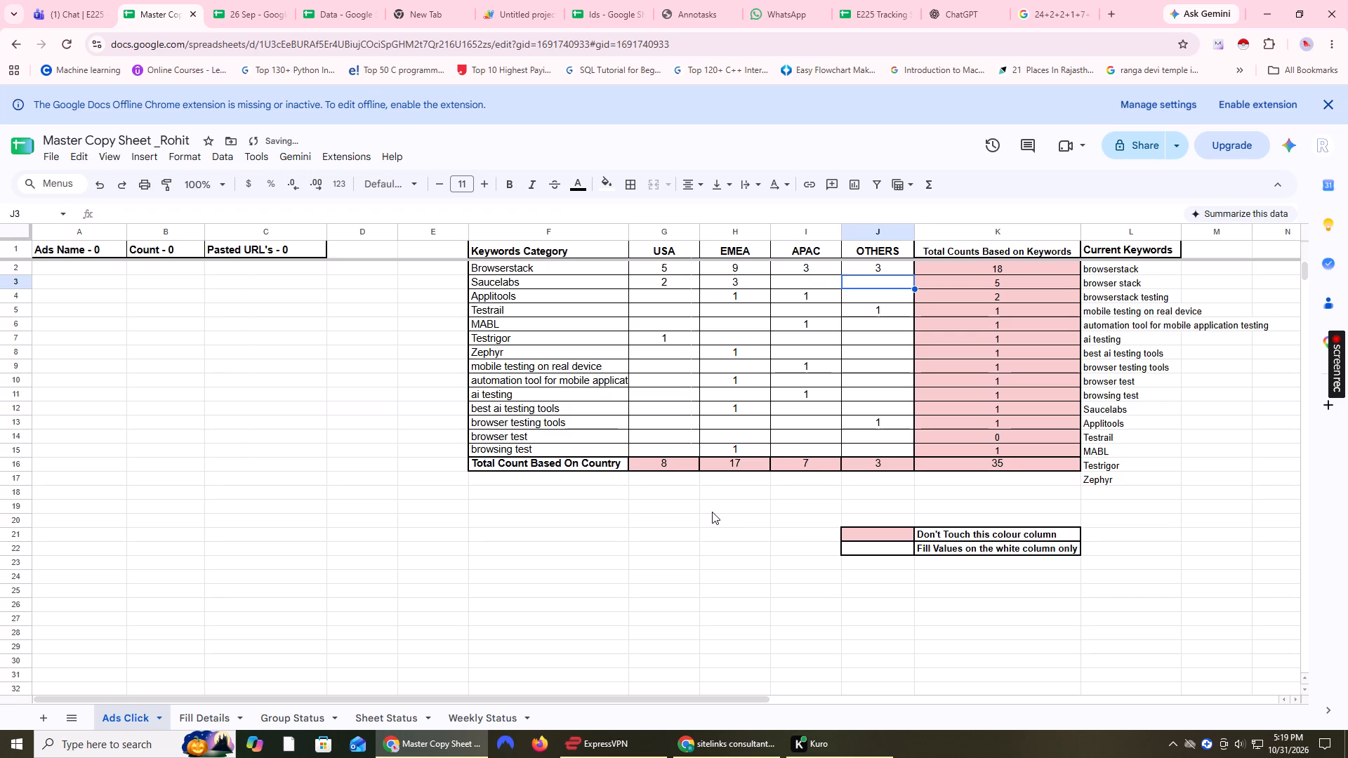